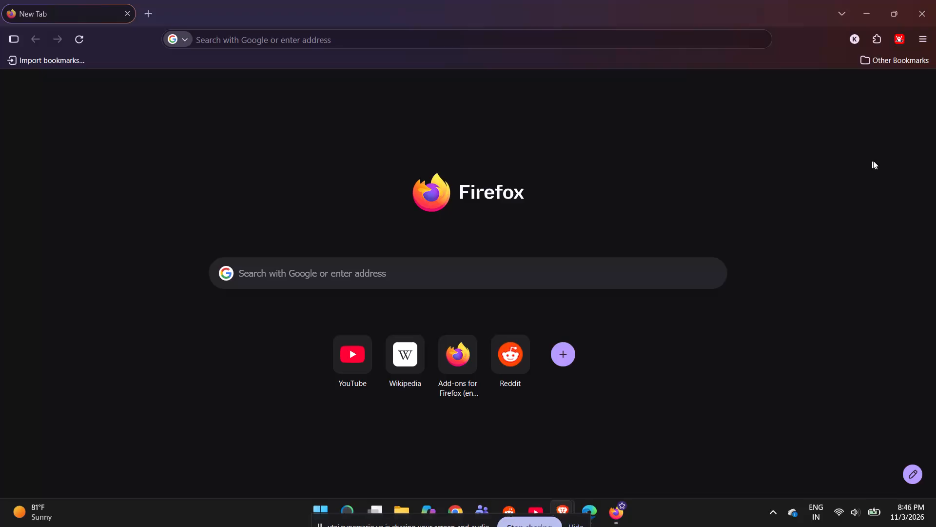
In Firefox's Accessibility settings, turn "Show a touch keyboard when necessary" off and back on for the recording, finishing on a new tab.
click(923, 43)
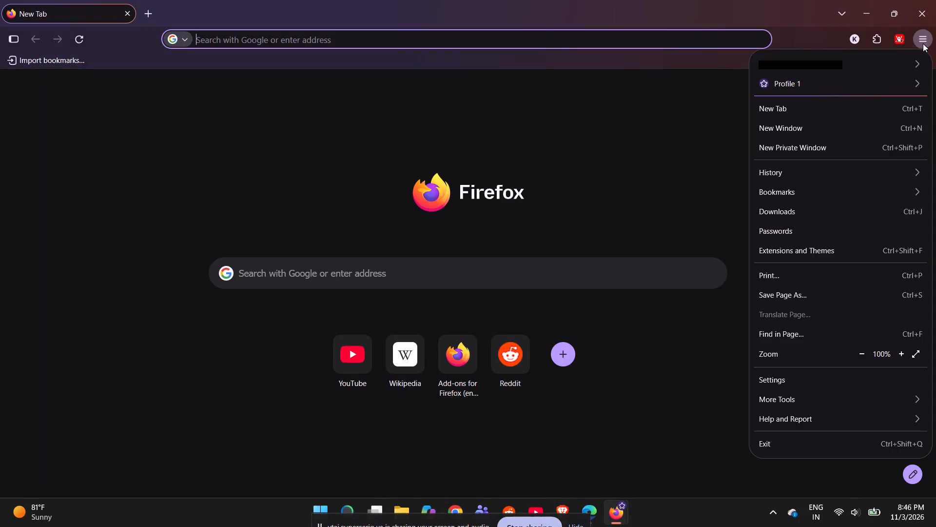
click(851, 376)
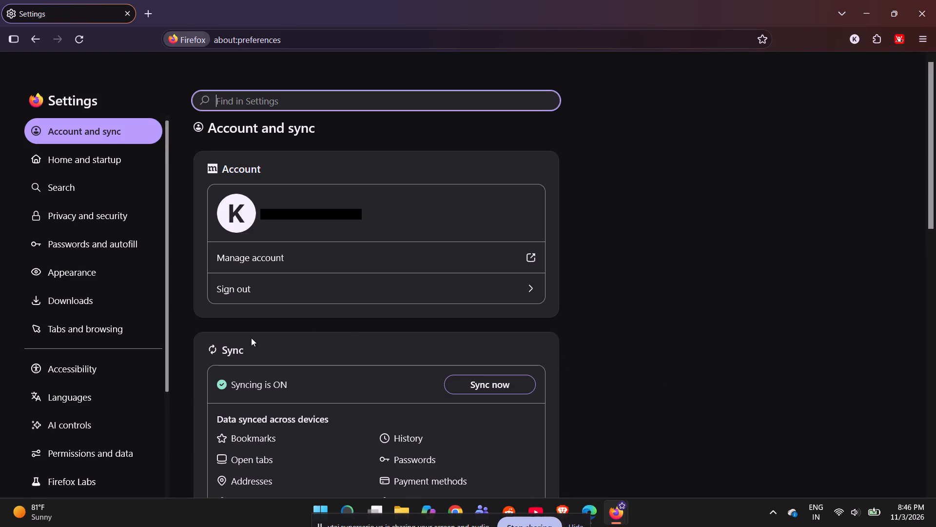
click(143, 362)
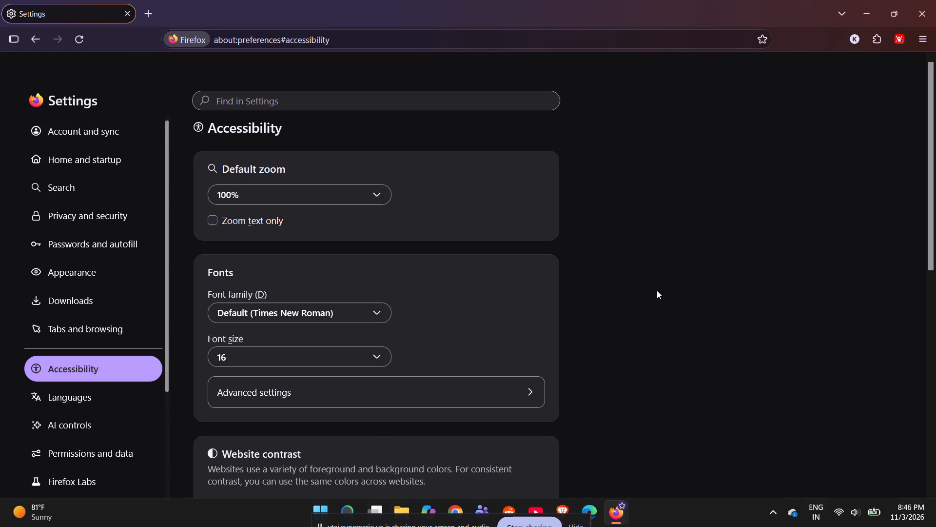
scroll(657, 290, down, 4)
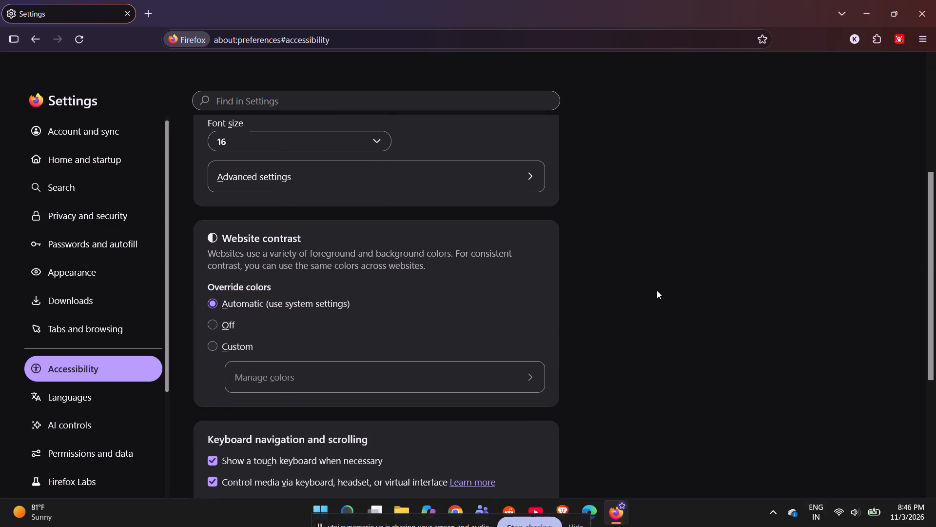
scroll(657, 290, down, 3)
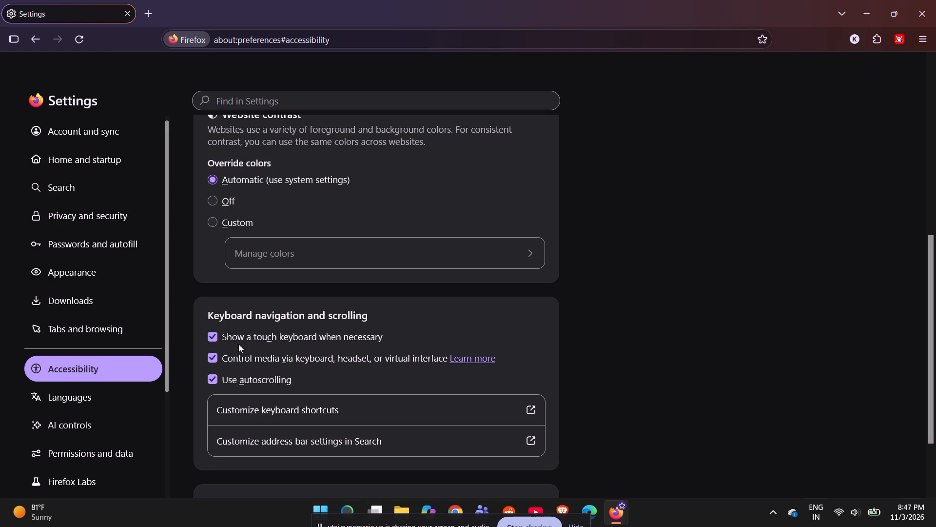
click(217, 339)
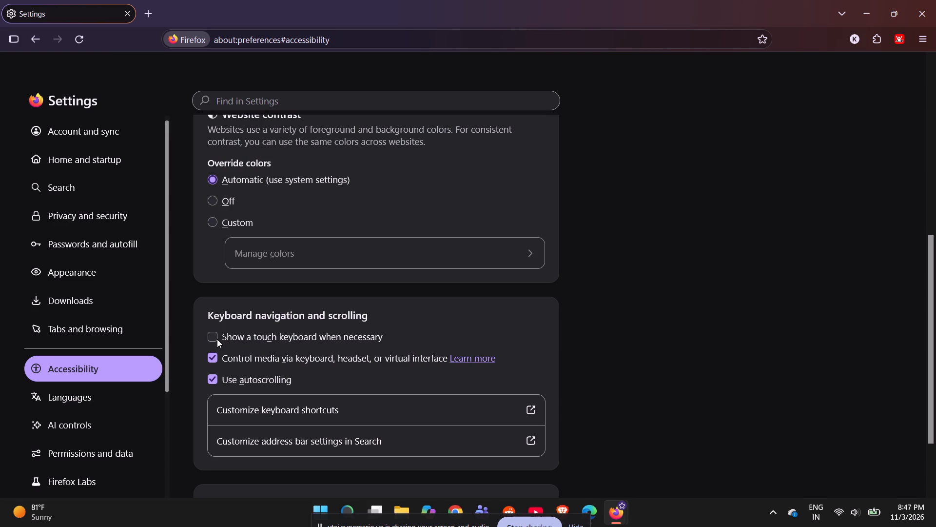
click(217, 339)
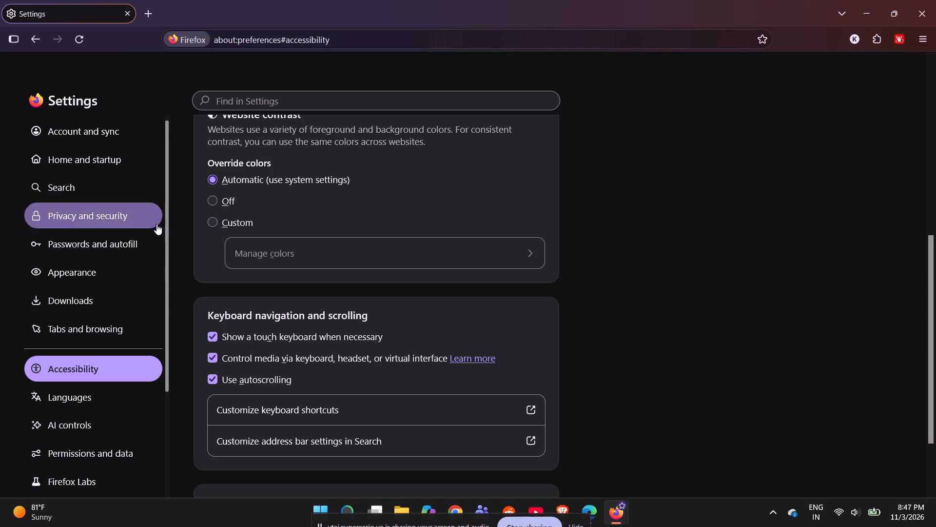
click(152, 17)
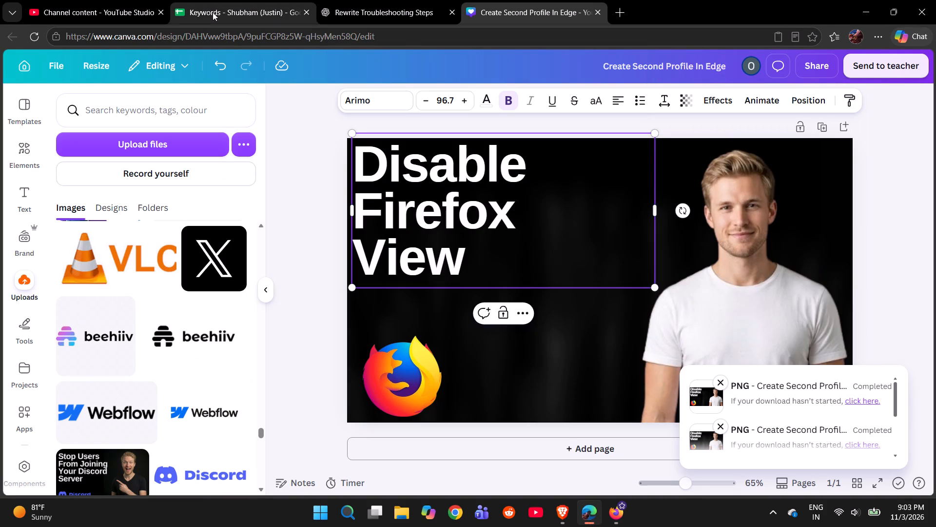
click(111, 0)
click(594, 157)
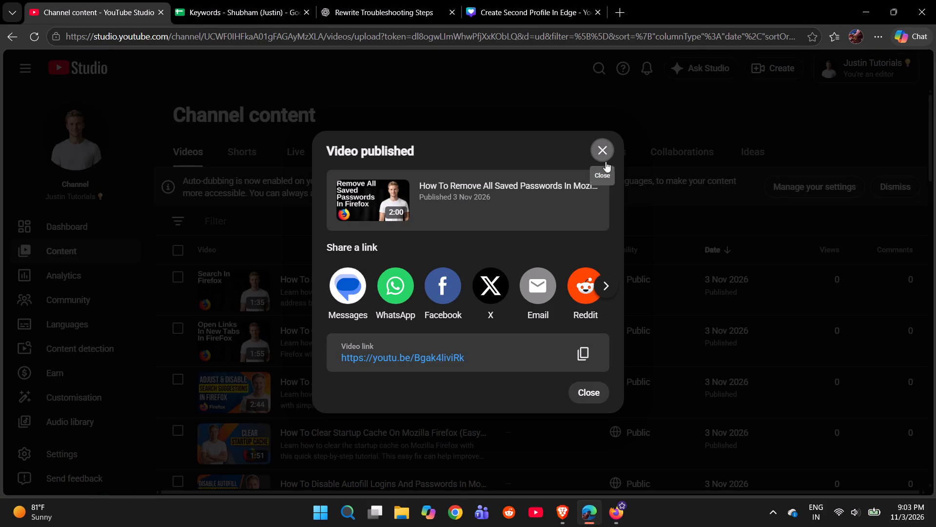
click(771, 73)
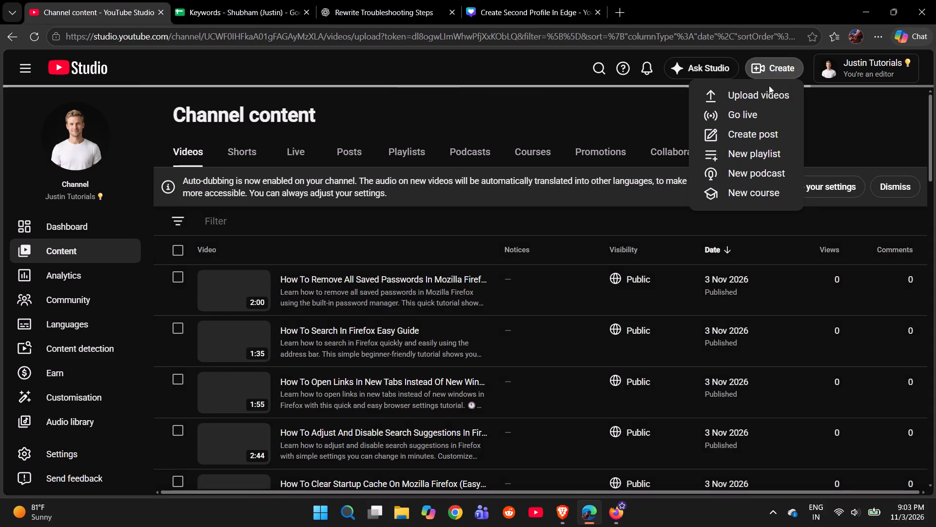
click(768, 88)
click(476, 342)
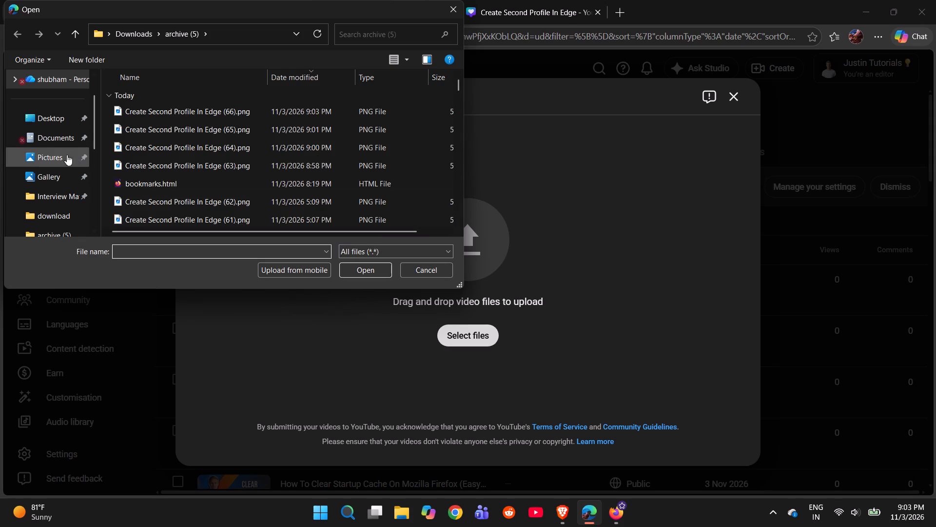
click(60, 210)
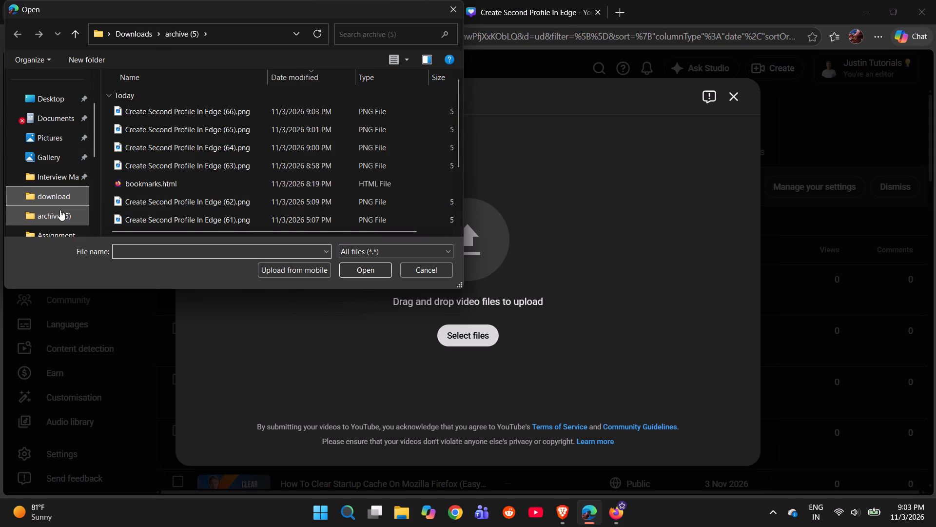
click(390, 191)
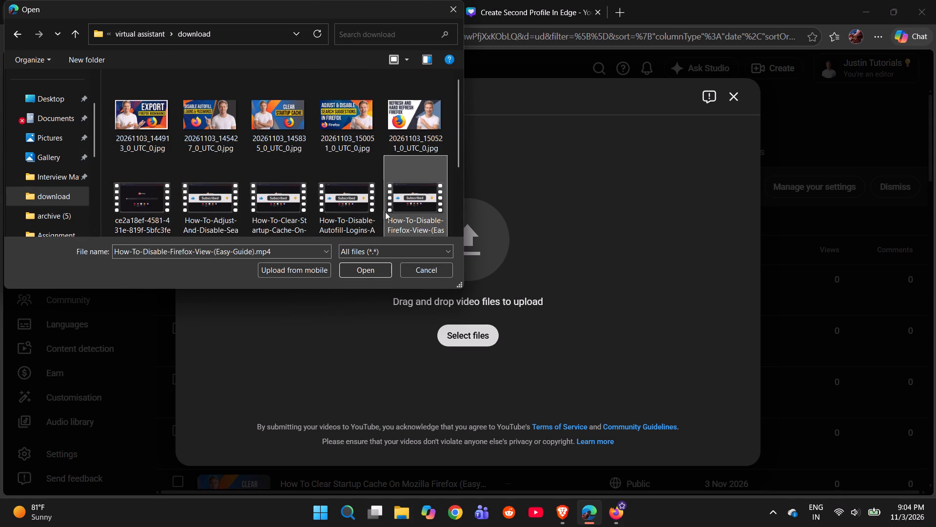
click(364, 276)
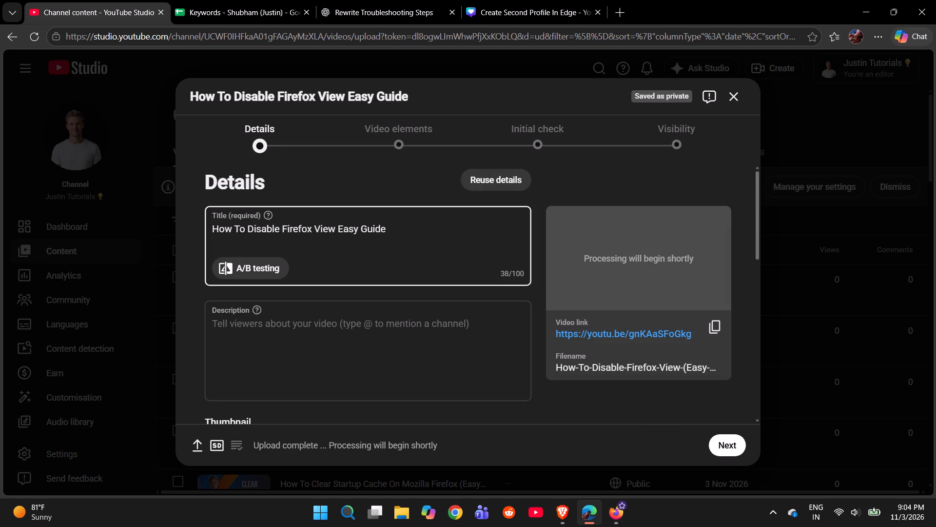
Add parentheses around Easy Guide so the new video's title reads How To Disable Firefox View (Easy Guide).
click(407, 230)
key(shift+parenright)
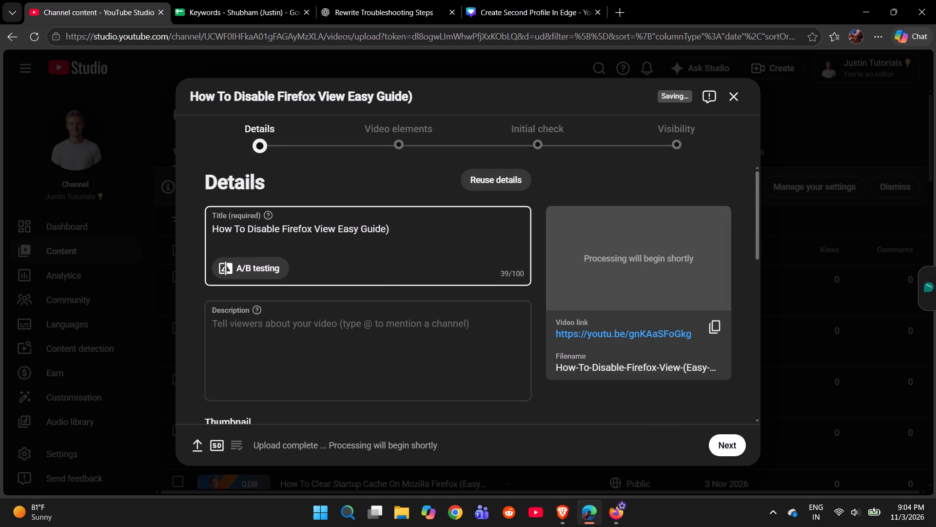
key(Left)
key(Left)
key(Left)
key(Left)
key(Left)
key(Left)
key(Left)
key(Left)
key(Left)
key(Left)
key(Left)
key(shift+parenleft)
Paste the copied run #40749 description into the How To Disable Firefox View video's description.
click(373, 315)
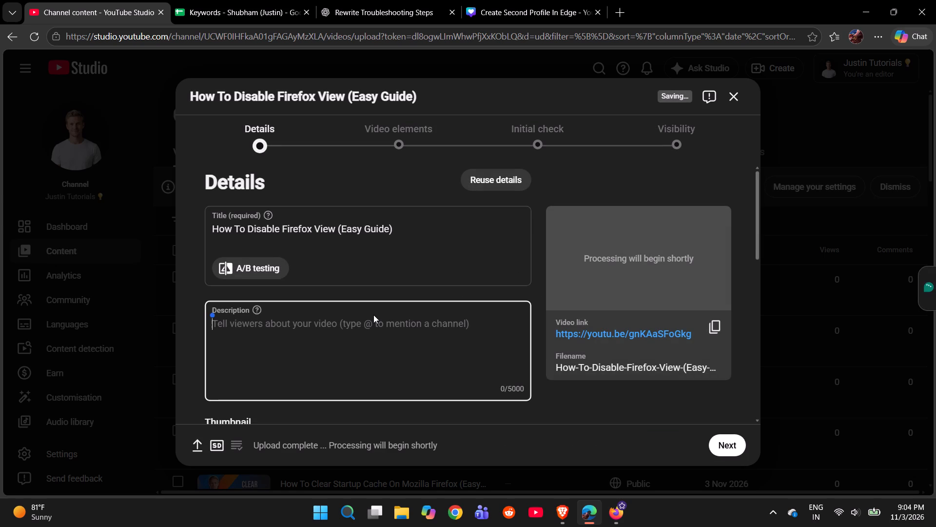
click(367, 322)
key(ctrl+v)
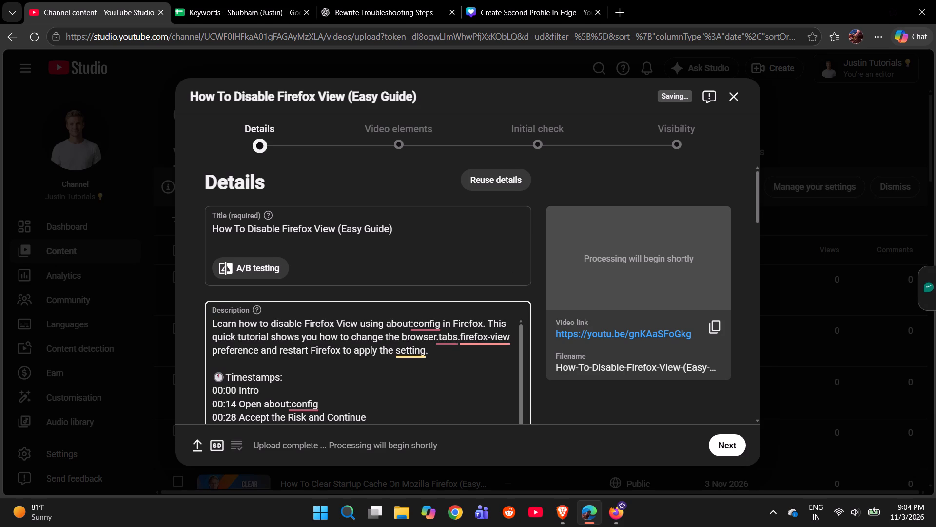
scroll(367, 322, down, 4)
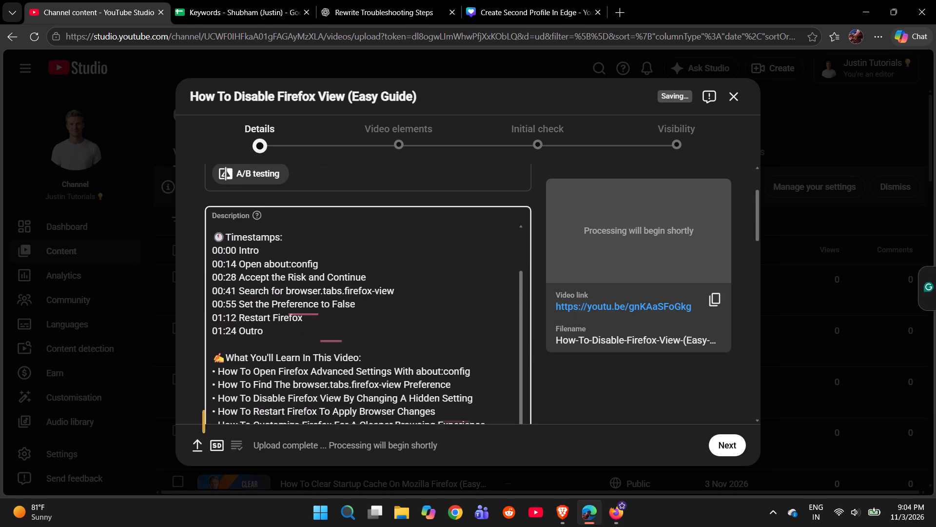
Upload Create Second Profile In Edge (66).png from the archive (5) folder as the How To Disable Firefox View video's thumbnail.
scroll(367, 322, down, 5)
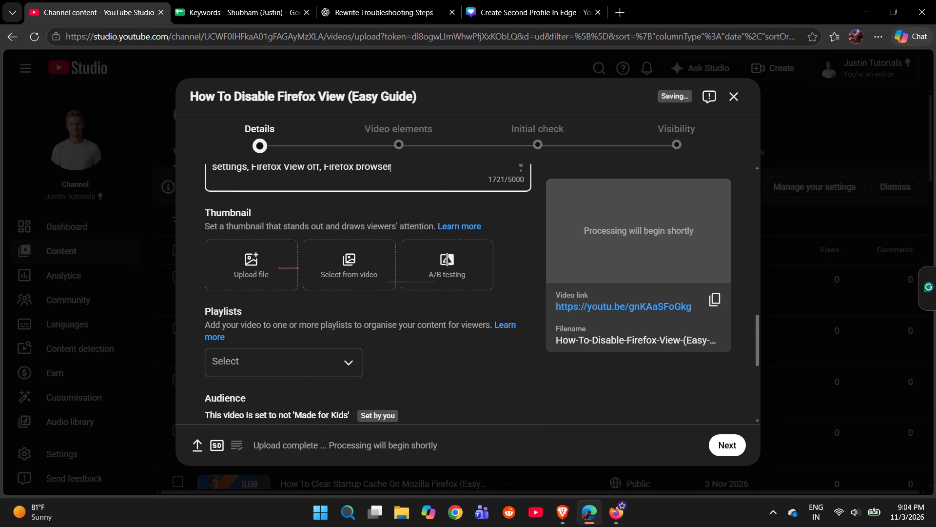
click(282, 283)
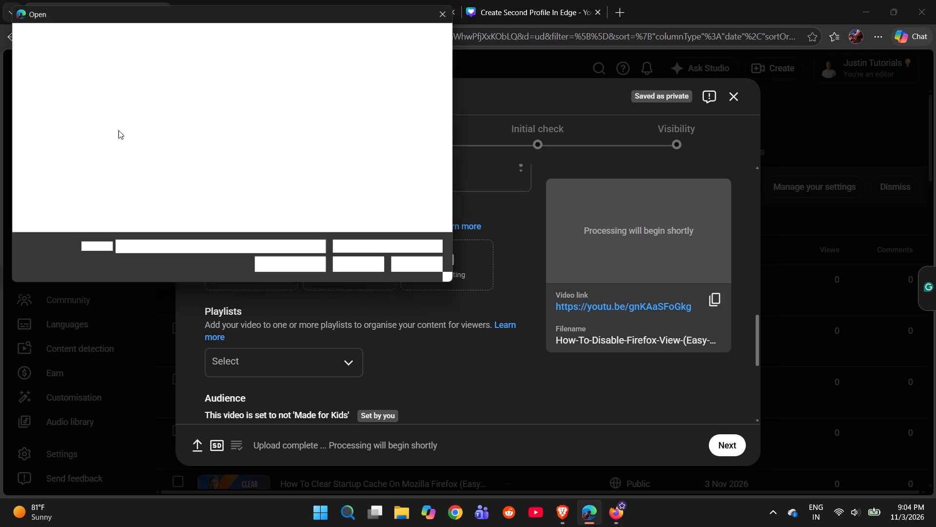
click(75, 81)
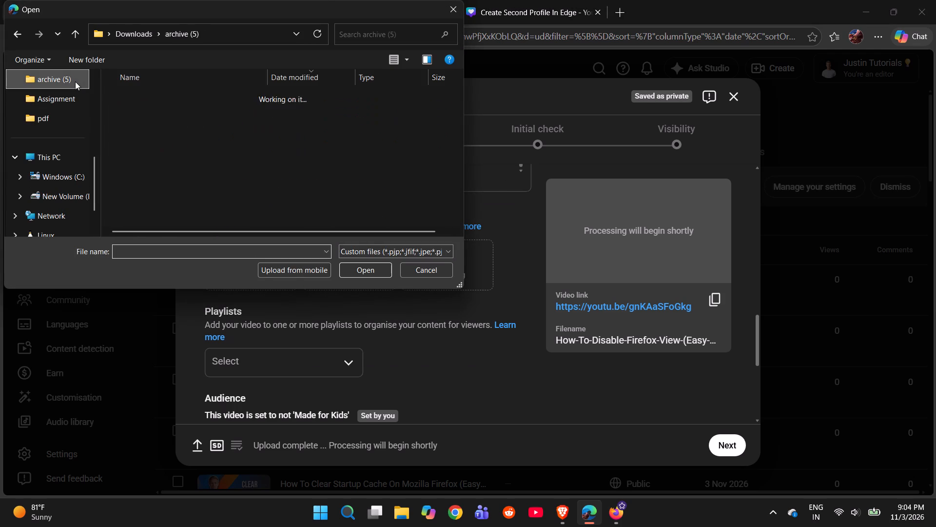
click(193, 114)
click(363, 274)
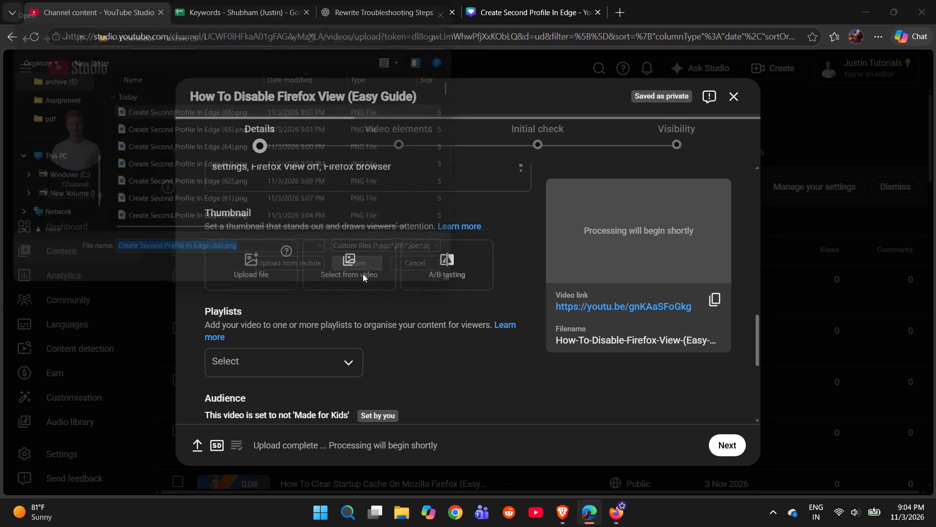
Add the video to the Mozilla Firefox playlist.
click(316, 357)
click(283, 248)
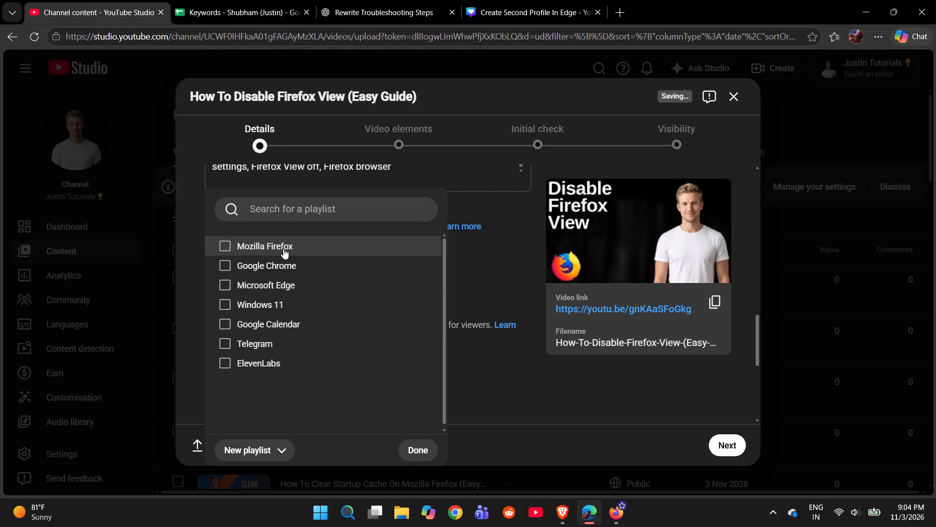
click(429, 449)
Copy all tags of run #40749 from ytai Studio and paste them into the video's Tags field in YouTube Studio.
scroll(404, 337, down, 2)
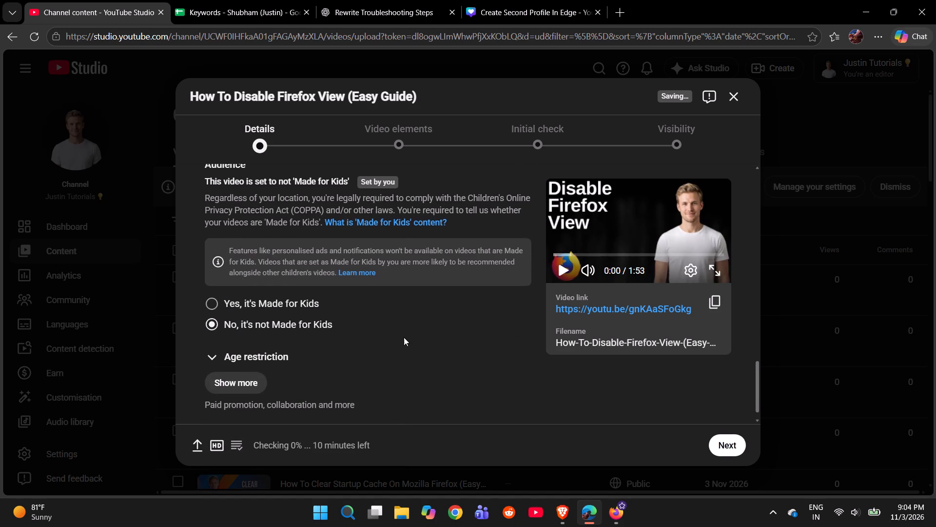
click(229, 390)
scroll(373, 306, down, 5)
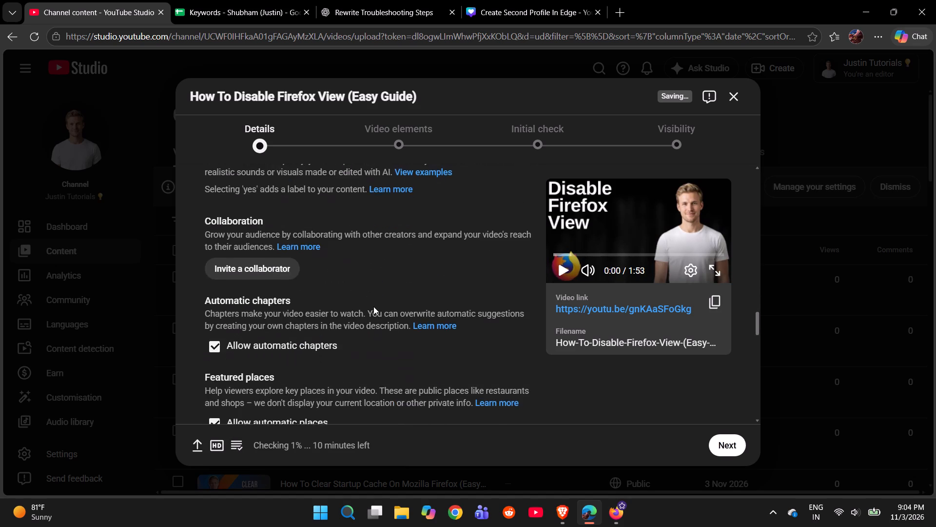
scroll(373, 306, down, 5)
scroll(373, 306, up, 1)
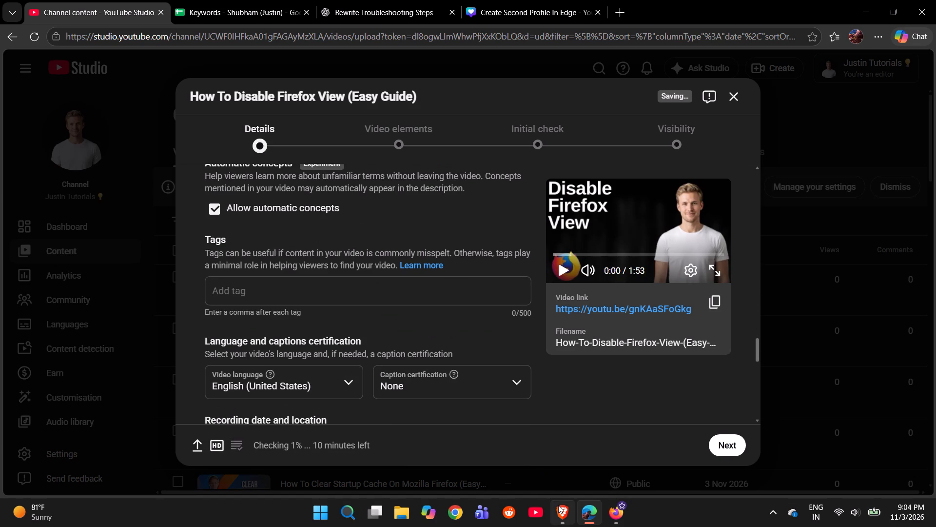
click(558, 505)
scroll(508, 342, down, 5)
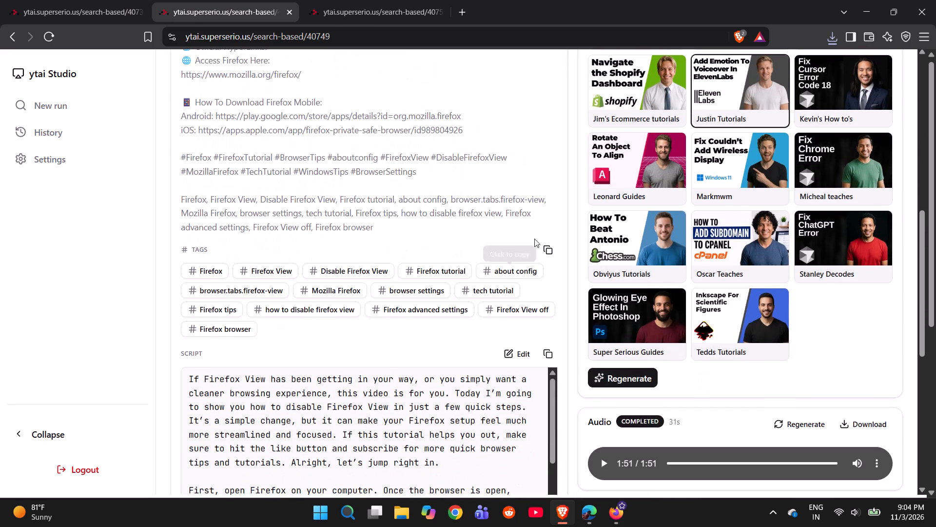
click(547, 245)
click(577, 516)
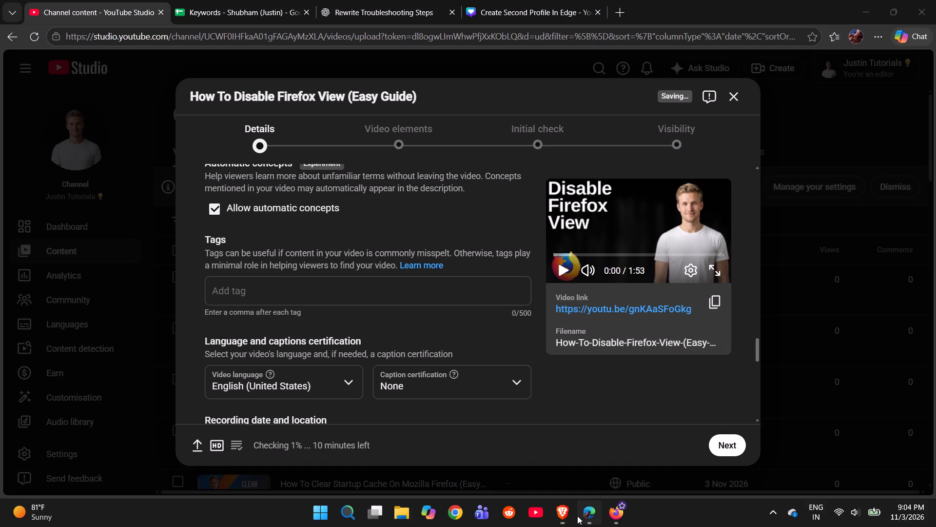
click(441, 294)
key(ctrl+v)
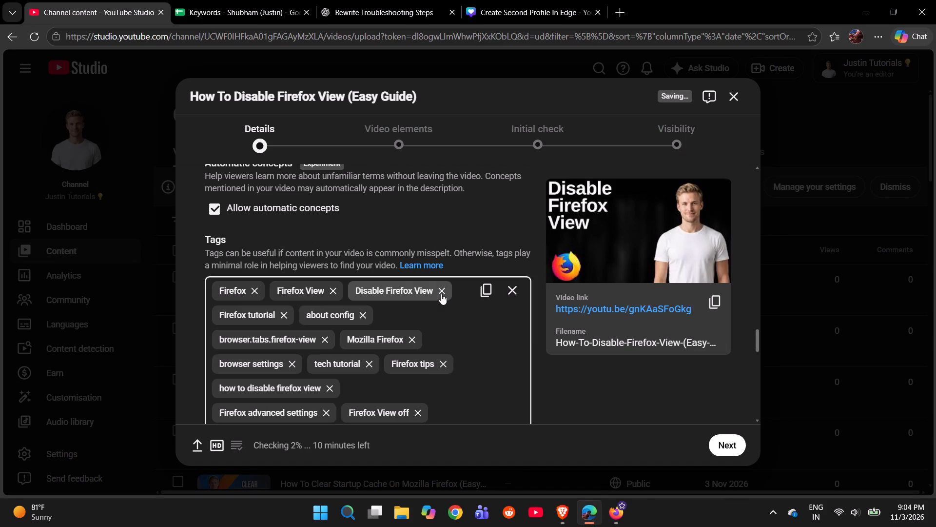
Turn off embedding and publishing to the subscriptions feed with subscriber notifications for the video.
scroll(441, 294, down, 3)
click(292, 385)
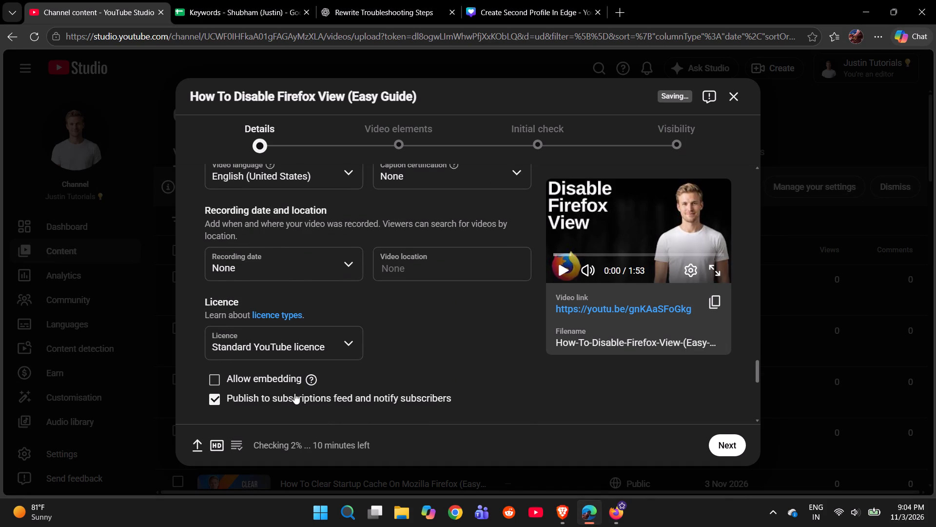
click(296, 398)
Skip the video elements and initial check stages and publish How To Disable Firefox View (Easy Guide) with Public visibility.
triple_click(722, 442)
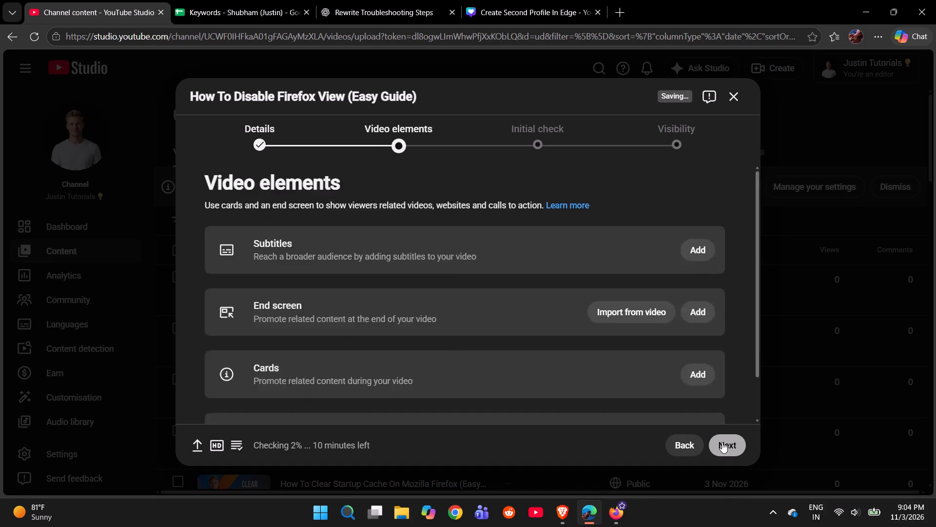
click(707, 445)
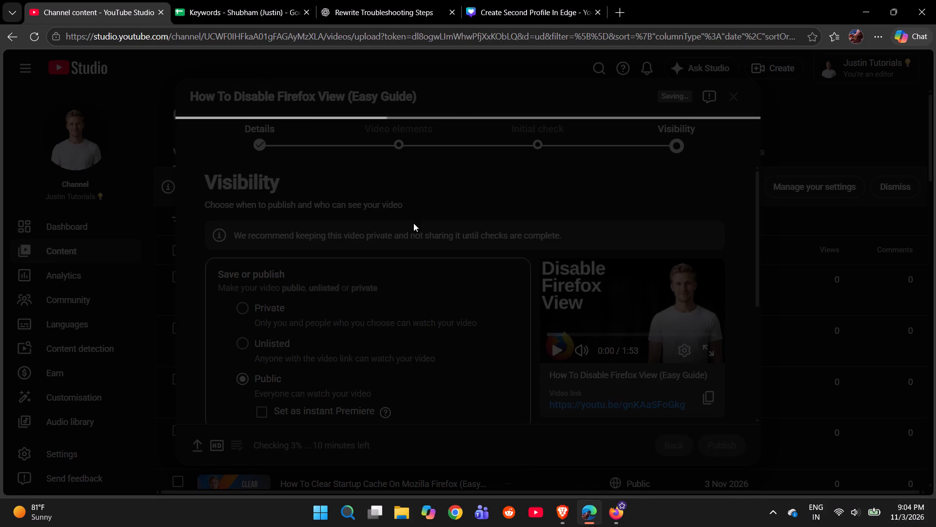
click(488, 318)
click(562, 508)
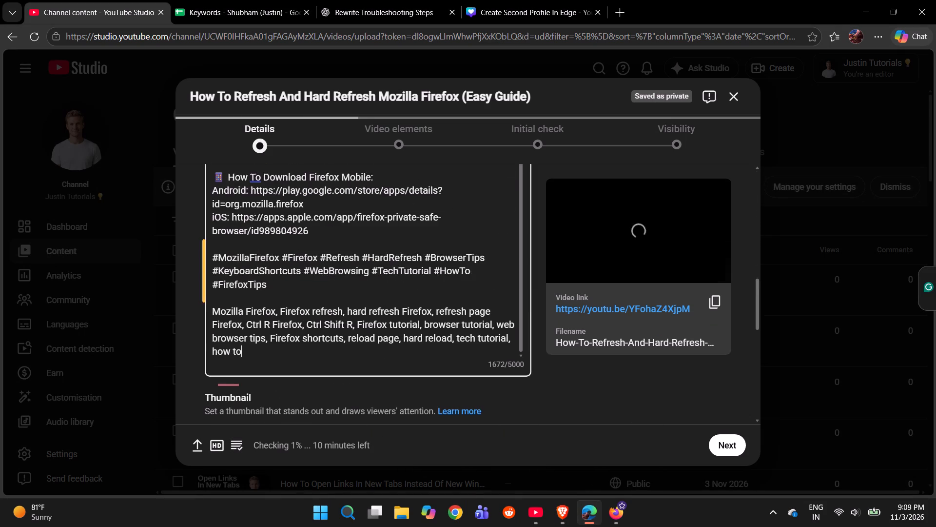
scroll(457, 315, down, 2)
click(265, 263)
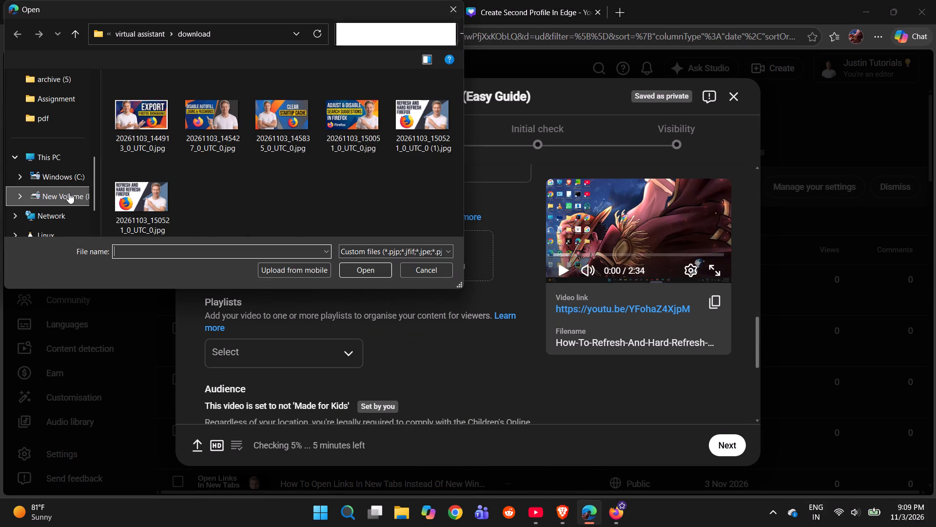
click(160, 221)
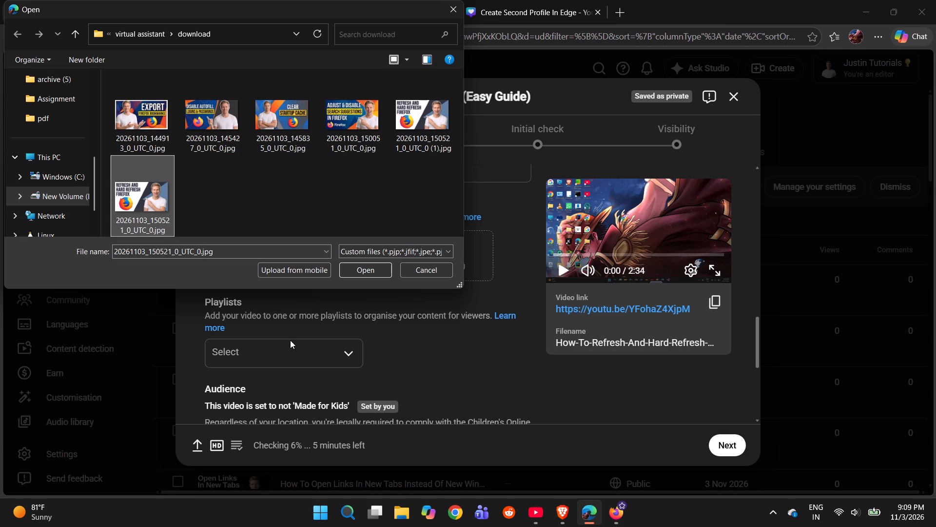
click(381, 269)
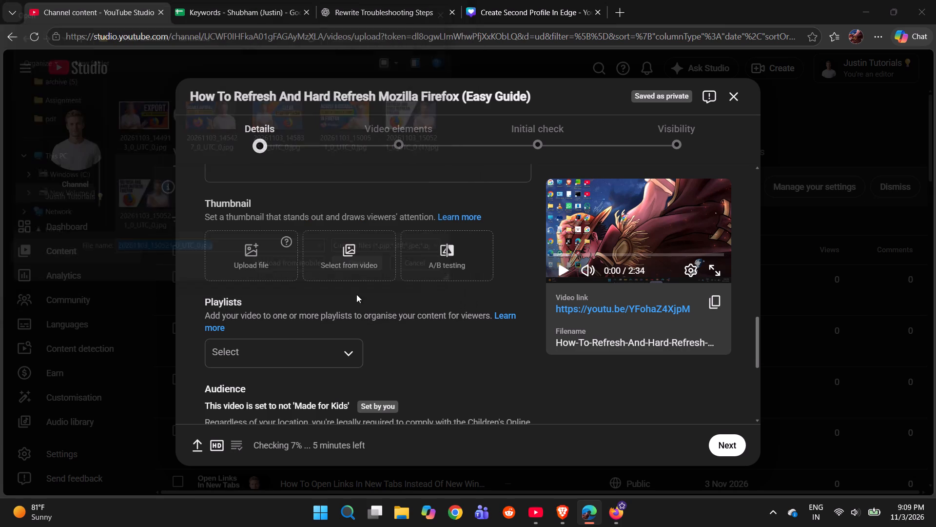
Add the video to the Mozilla Firefox playlist.
click(318, 344)
click(273, 243)
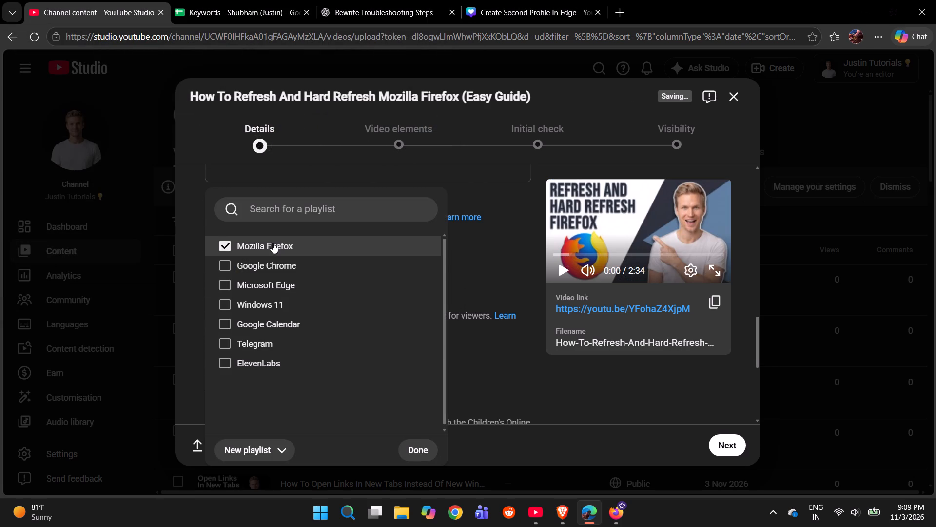
click(421, 457)
Expand the additional video details and paste the copied tags into the video's tags.
scroll(406, 399, down, 2)
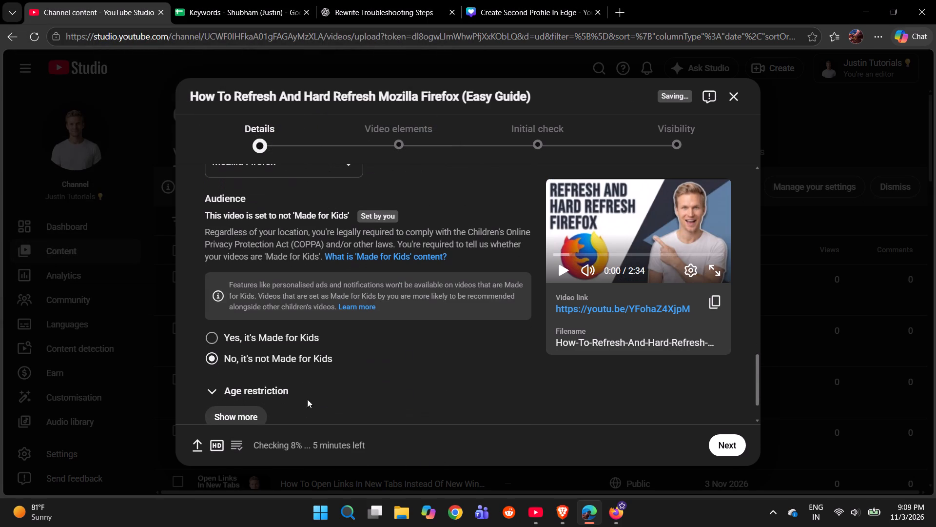
click(255, 410)
scroll(365, 367, down, 3)
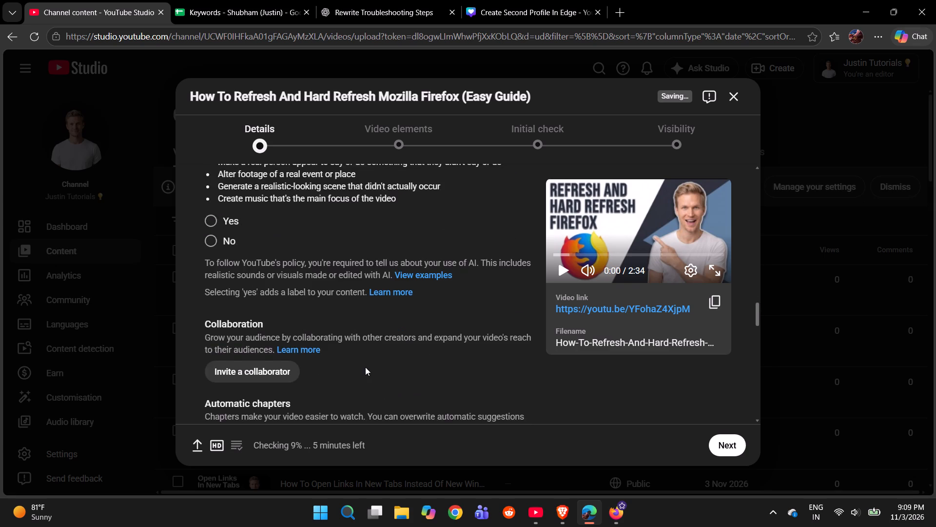
scroll(365, 367, down, 5)
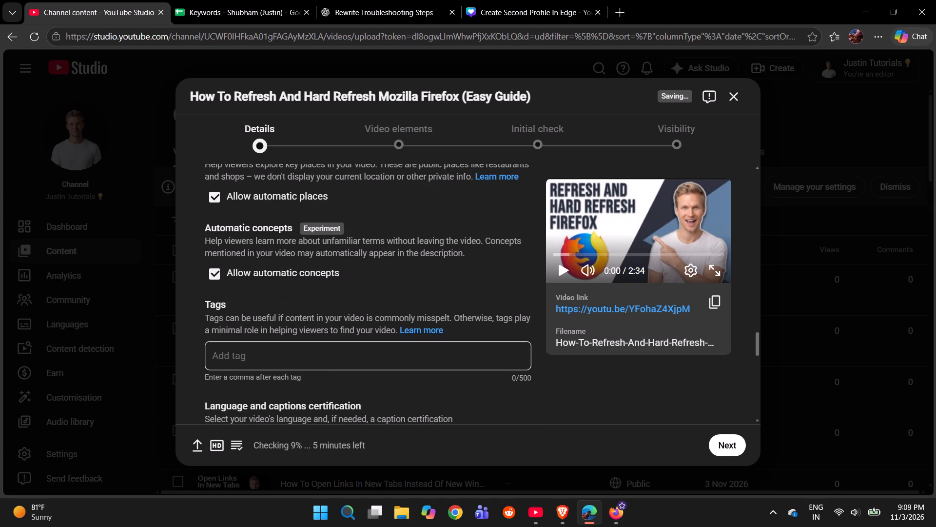
click(315, 357)
key(ctrl+v)
Turn off embedding and publishing to the subscriptions feed with subscriber notifications.
scroll(315, 357, down, 4)
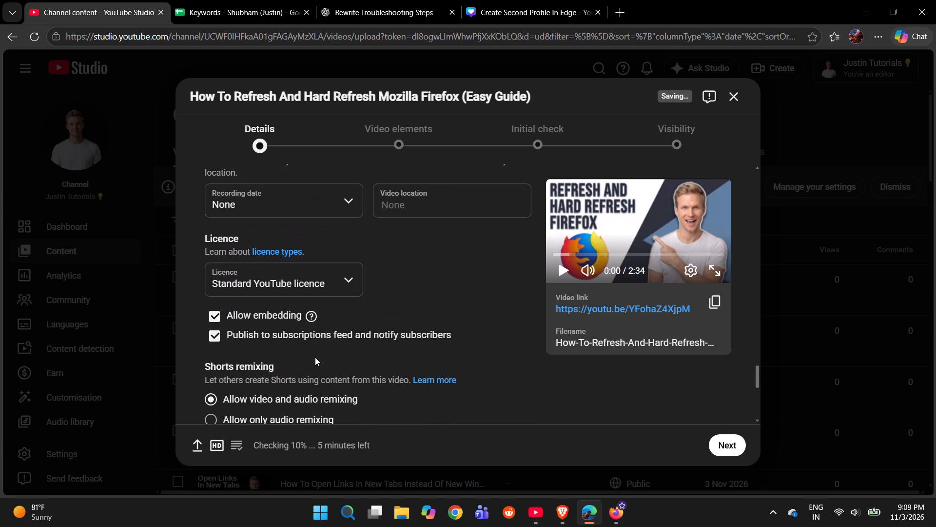
click(273, 344)
click(277, 317)
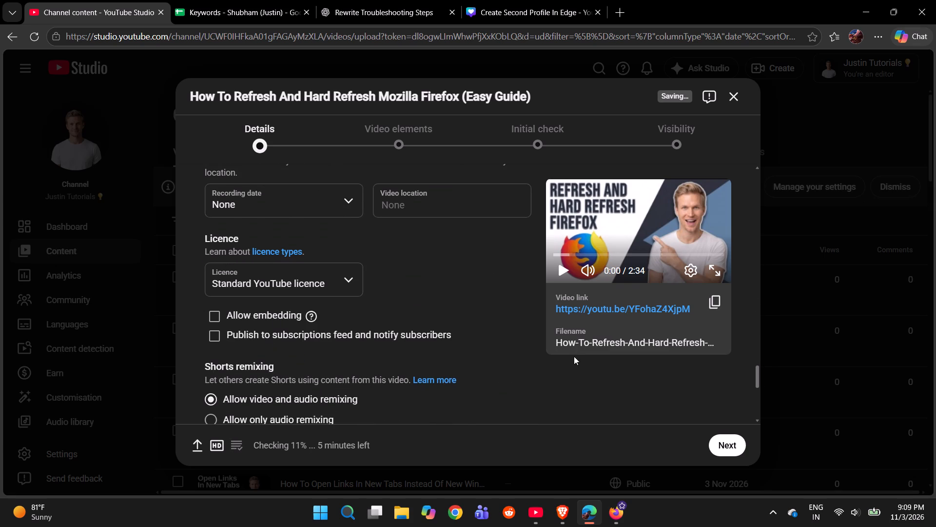
Advance to the visibility settings and publish the video as Public without waiting for the checks.
triple_click(723, 442)
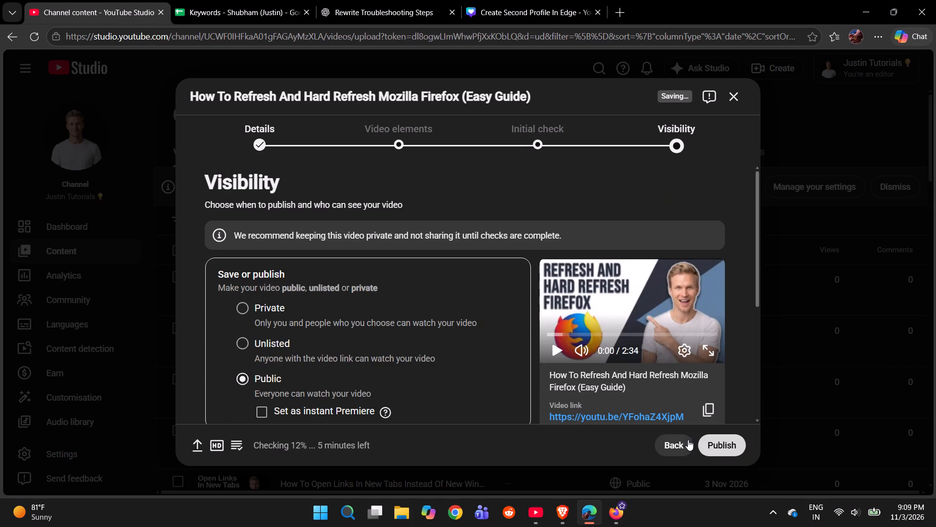
click(716, 459)
click(719, 455)
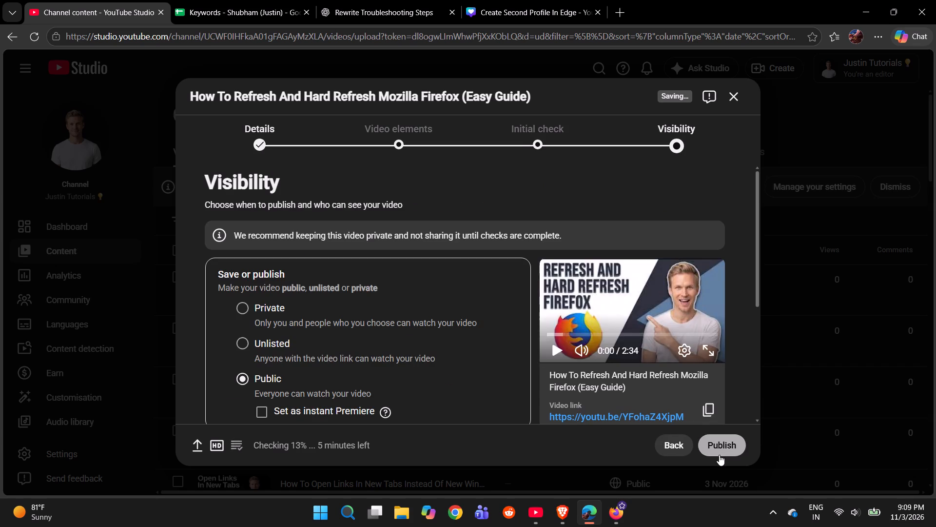
click(468, 321)
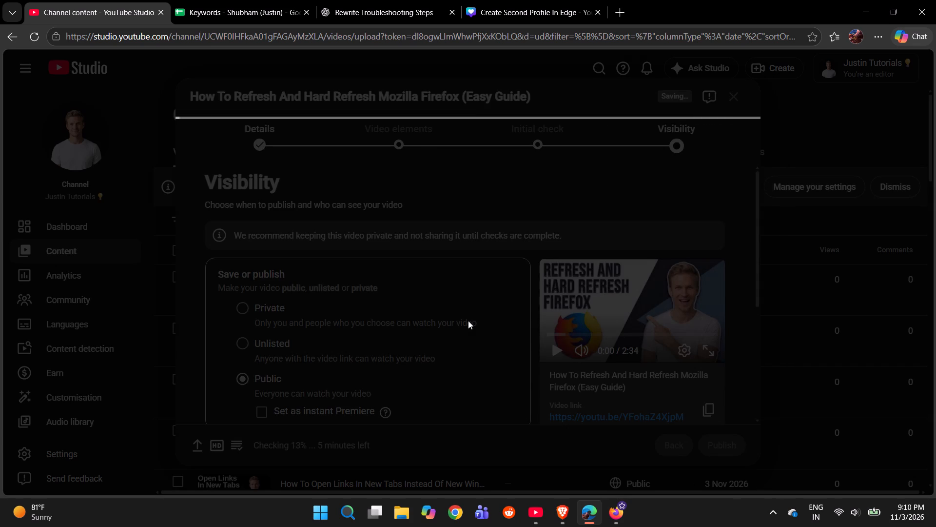
Close the publish confirmation for the refresh and hard refresh Firefox video.
click(241, 18)
click(99, 0)
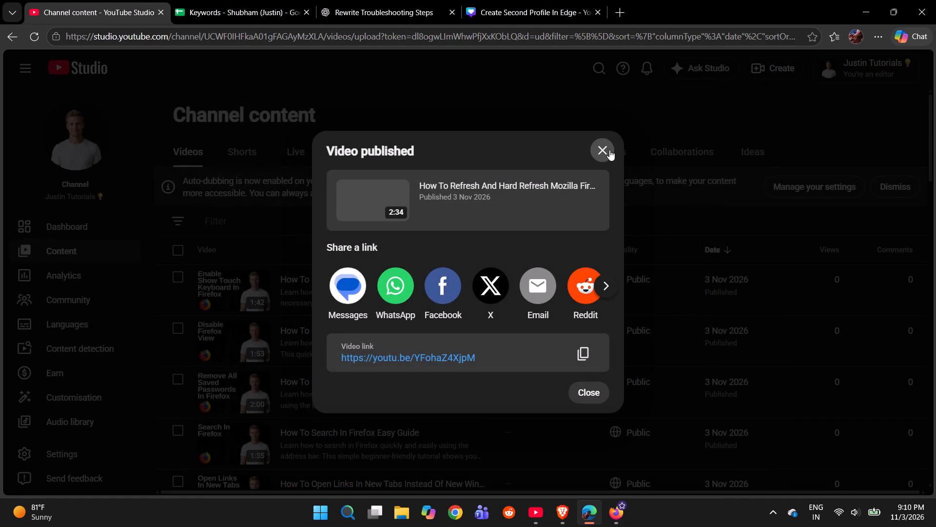
click(609, 149)
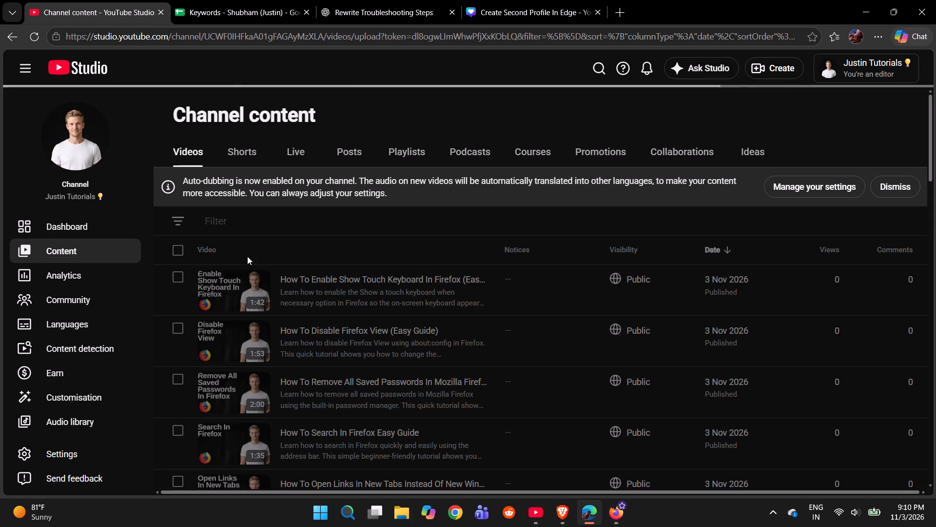
Check how many videos are on the channel content page by selecting them all, review the list, and clear the selection.
click(181, 255)
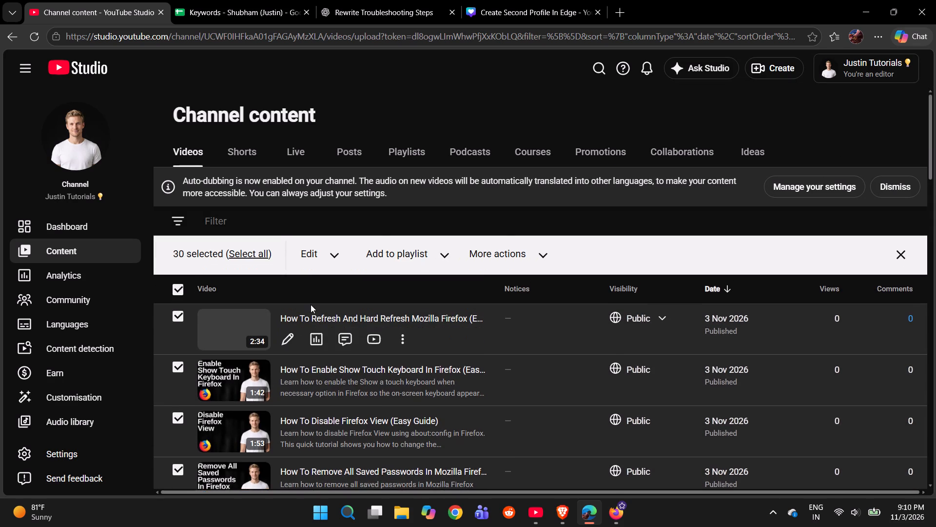
scroll(311, 304, down, 10)
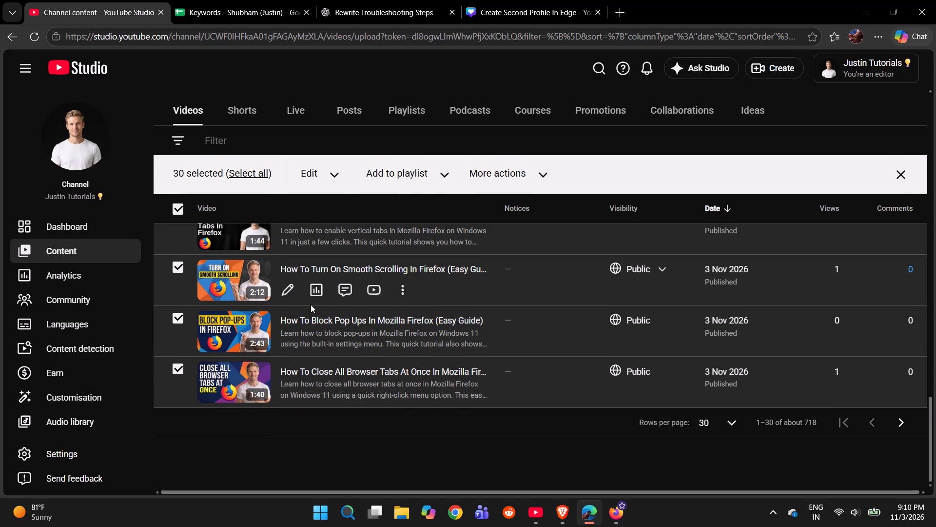
scroll(311, 304, up, 9)
click(233, 8)
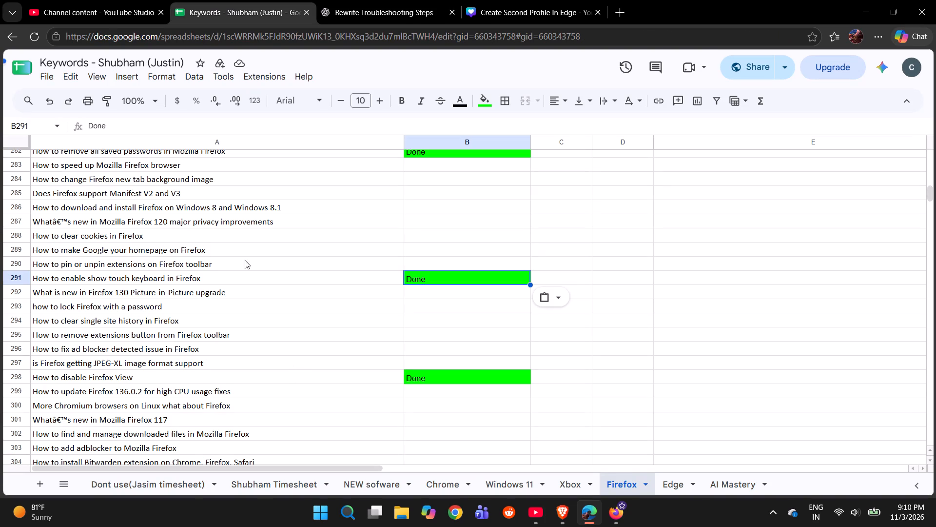
click(106, 21)
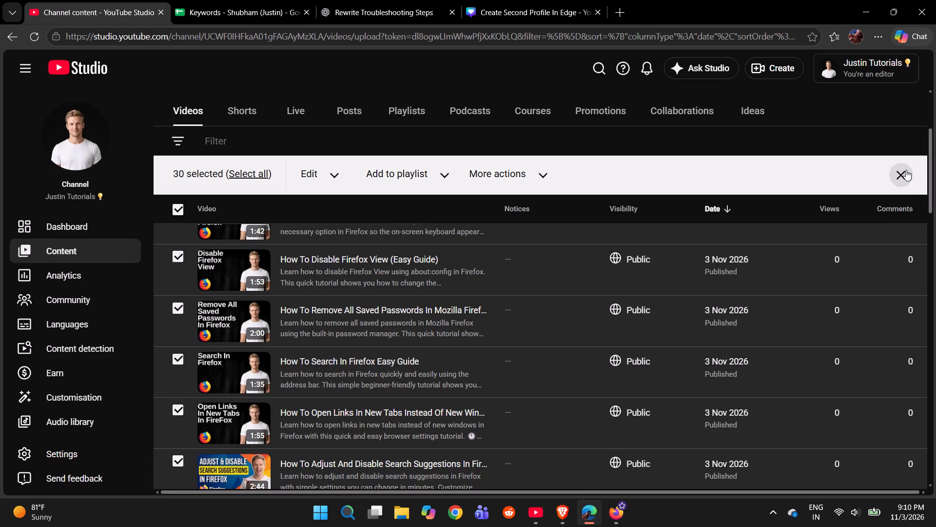
click(906, 170)
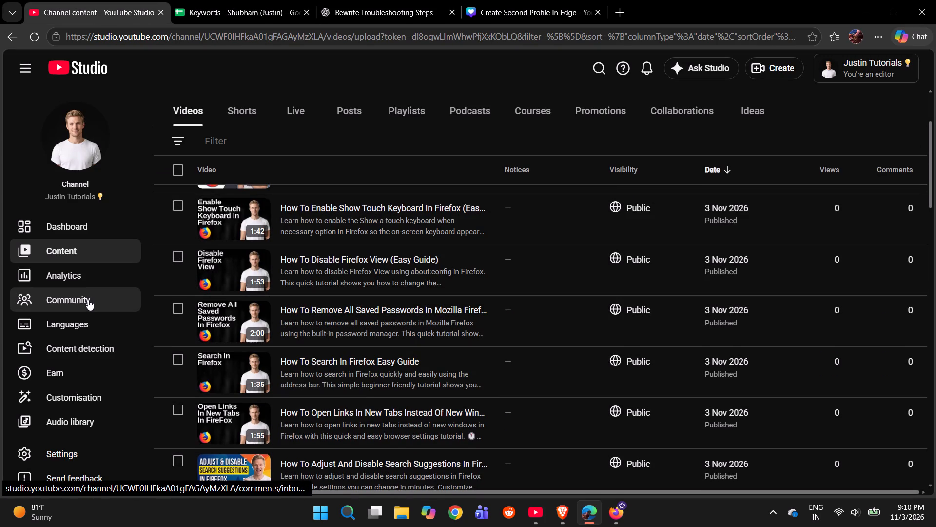
Check the channel's Community comments.
click(88, 300)
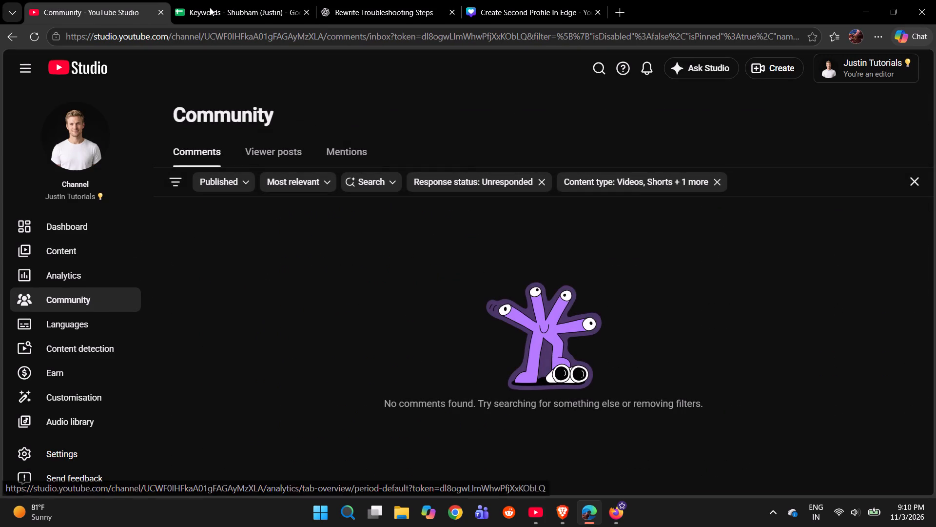
In the Keywords spreadsheet's Shubham Timesheet, enter 7 in column C and 30 in column D for Tuesday 03/11/2026.
click(215, 2)
click(309, 477)
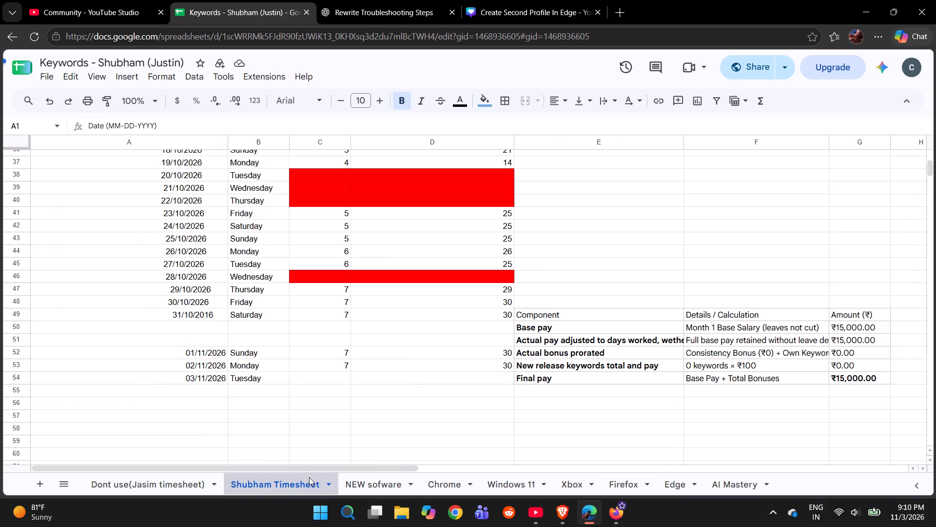
click(324, 377)
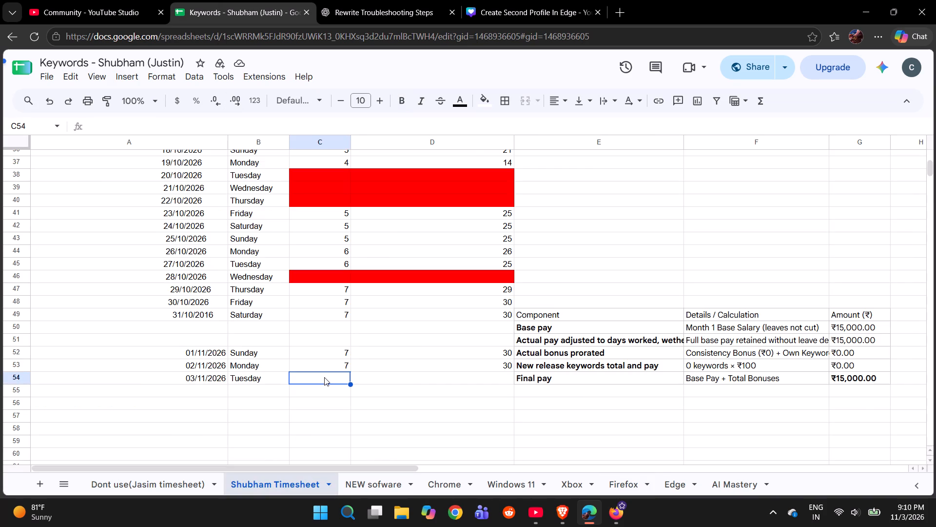
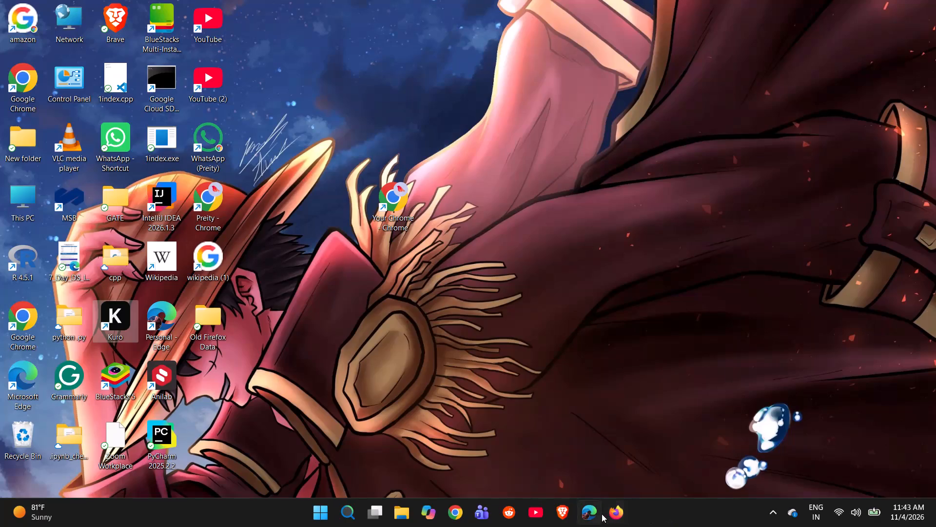
Open a new Microsoft Edge browser window.
click(602, 514)
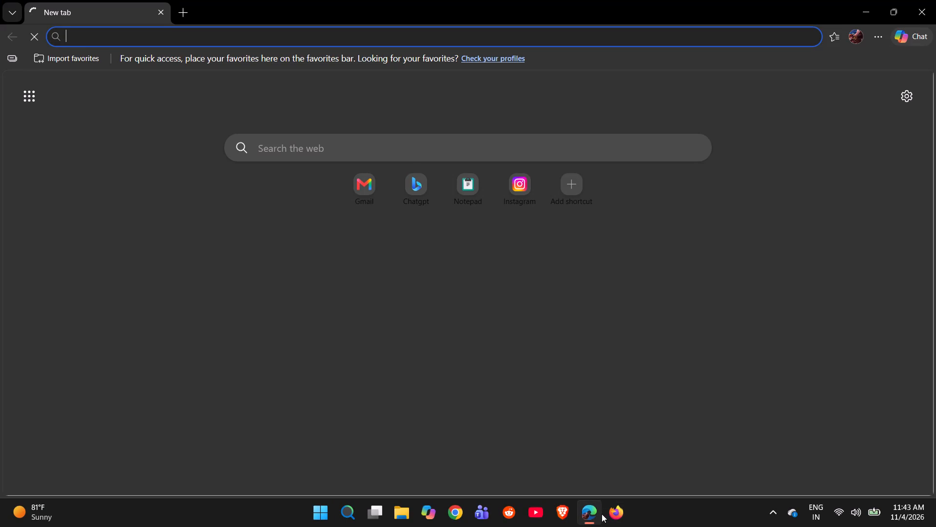
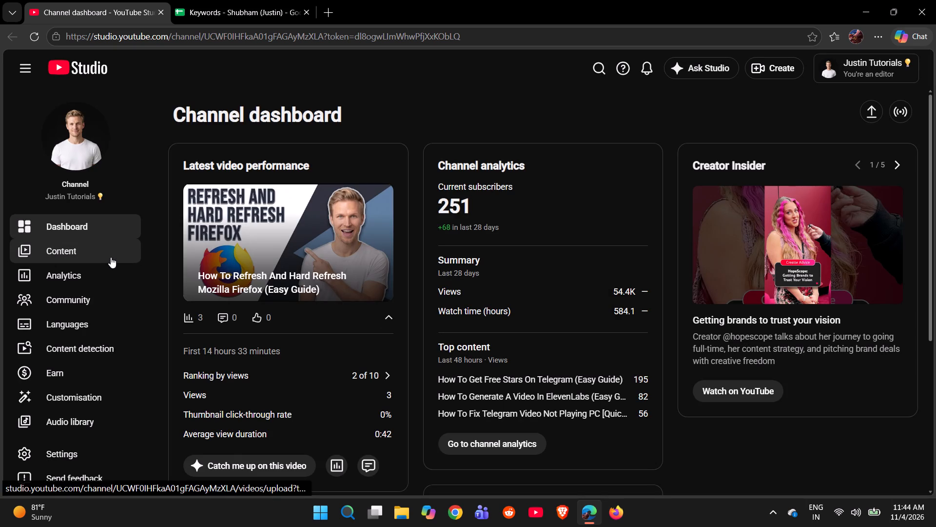
Check the Justin Tutorials channel's Community comments for unresponded ones.
click(84, 291)
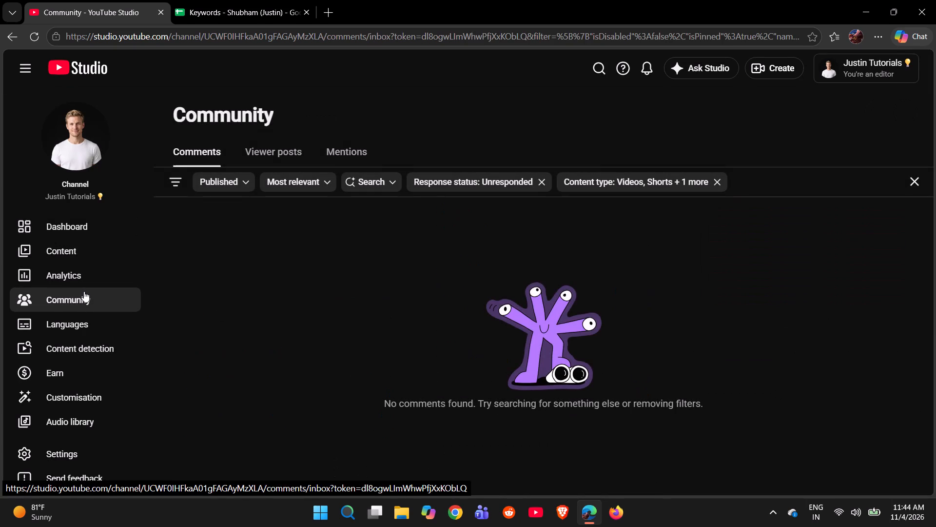
Switch from the Justin Tutorials channel to the Guides by Leonard channel.
click(108, 216)
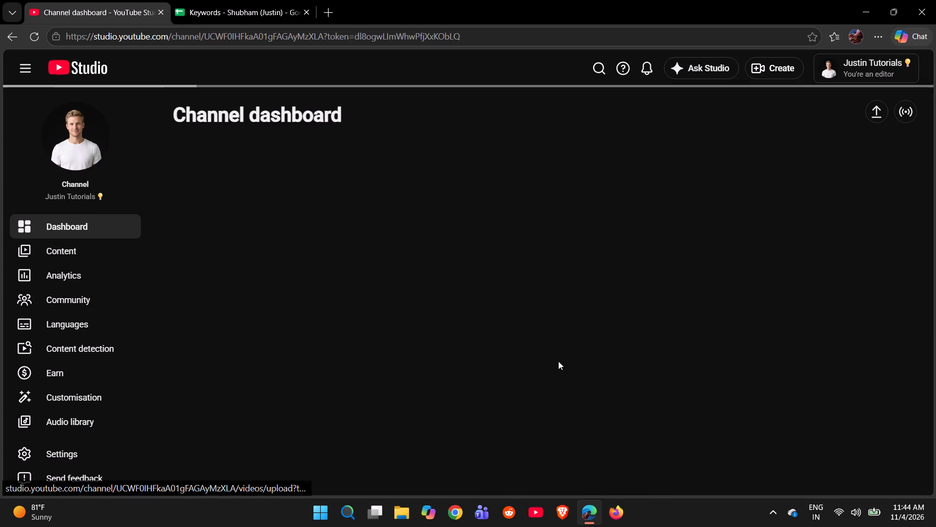
click(872, 75)
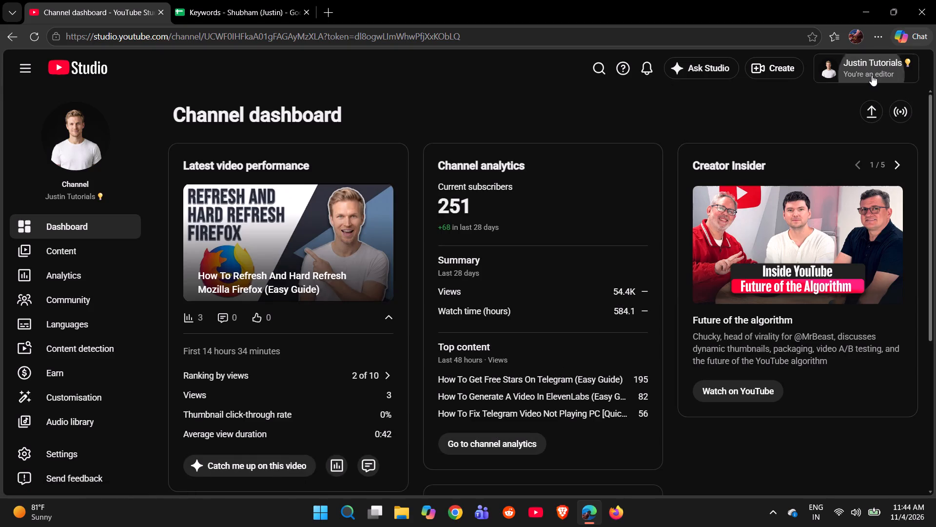
click(819, 196)
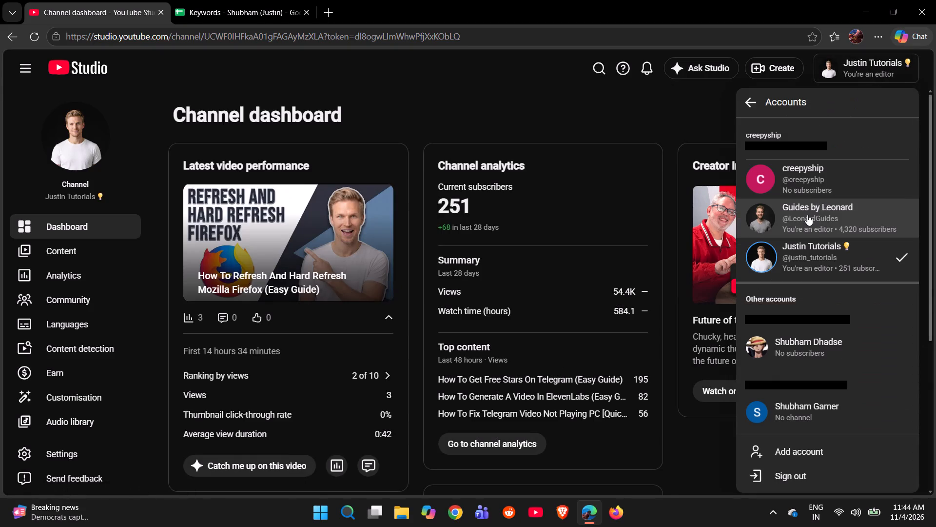
click(807, 215)
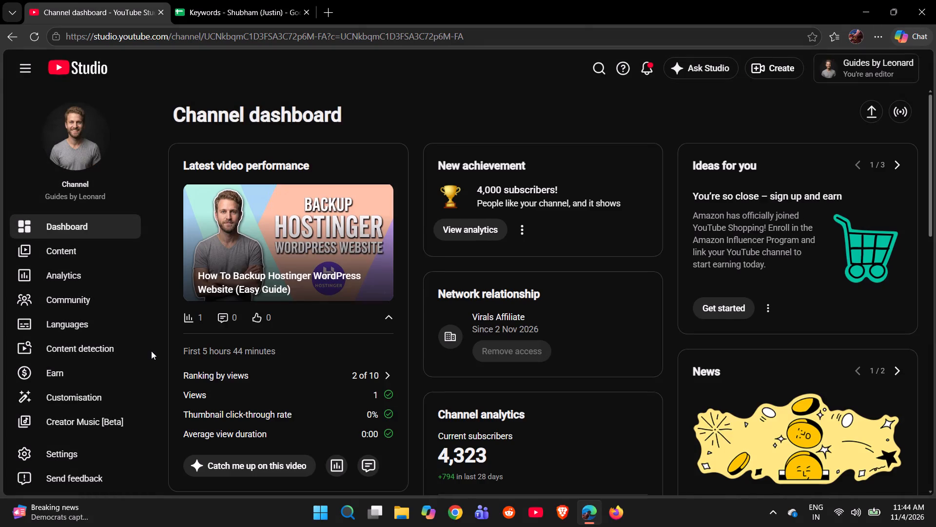
In the channel's Community comments, answer the Tinkercad notes question with the suggested reply beginning "While you can place a note directly on a shape".
click(95, 311)
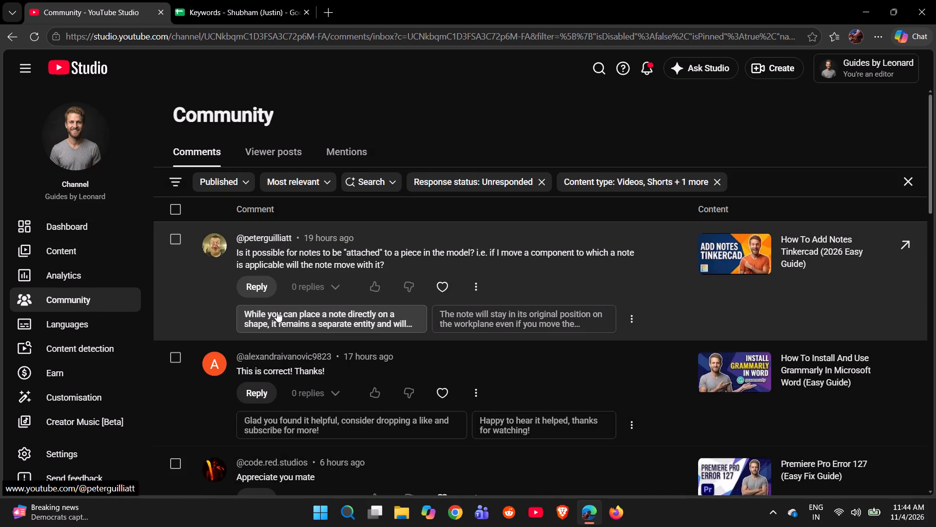
click(278, 312)
click(555, 368)
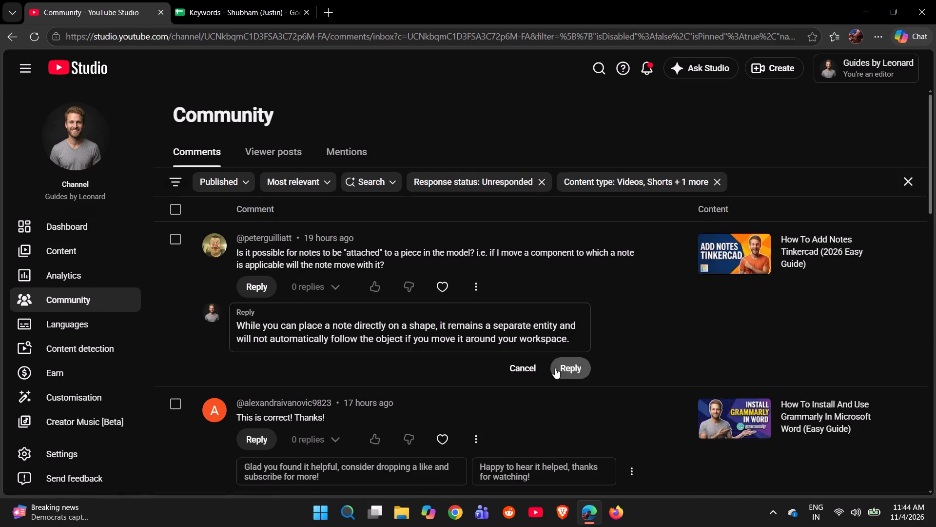
Answer the "This is correct! Thanks!" comment with the suggestion "Glad you found it helpful, consider dropping a like and subscribe for more!".
scroll(511, 371, down, 1)
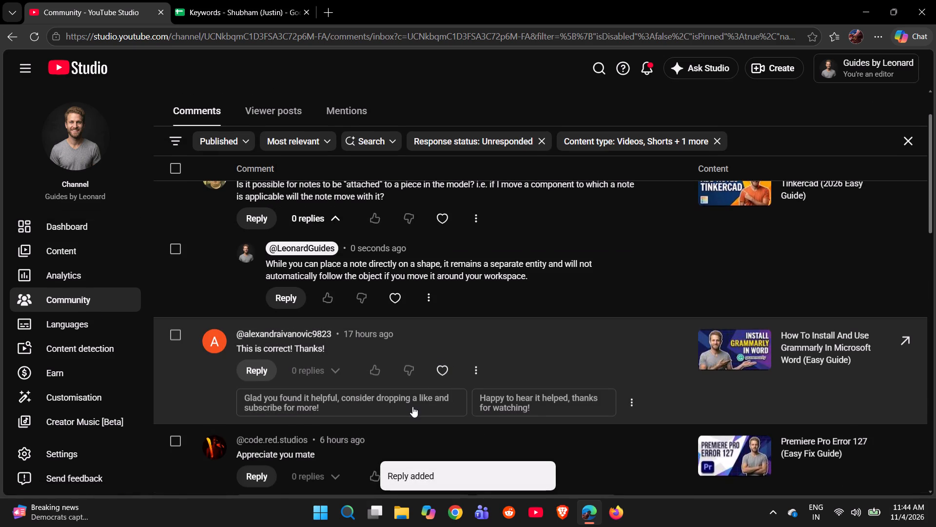
click(412, 406)
click(568, 434)
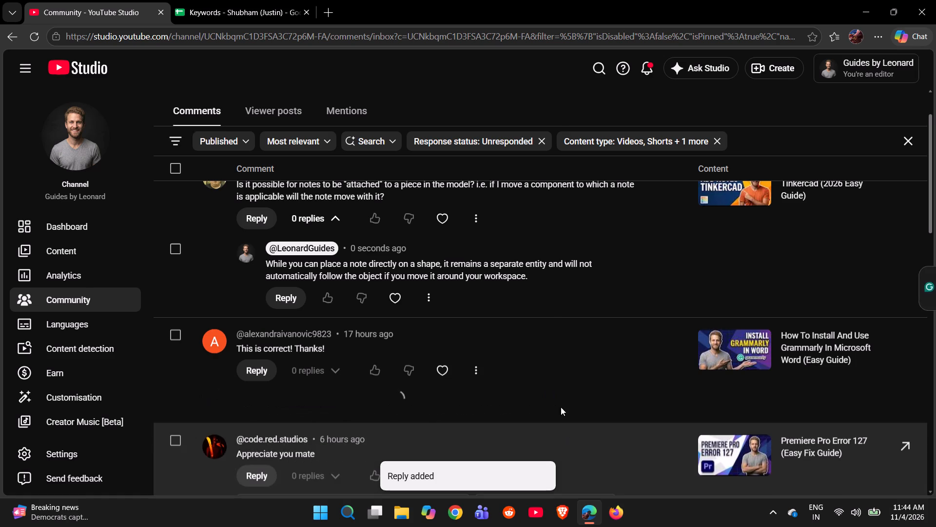
Answer the "Appreciate you mate" comment with the suggestion "Happy to hear it helped, consider dropping a like and subscribe for more!".
scroll(538, 319, down, 2)
scroll(538, 319, up, 1)
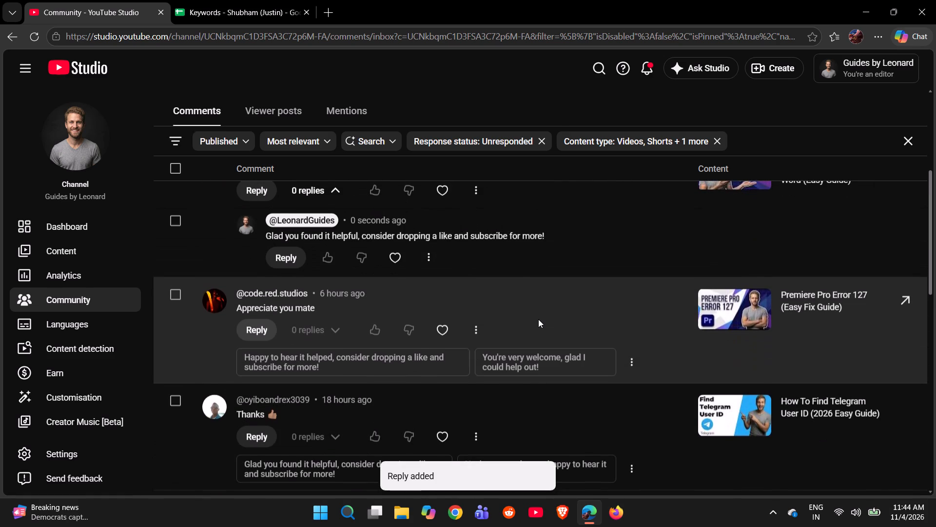
scroll(538, 319, up, 1)
scroll(538, 319, down, 1)
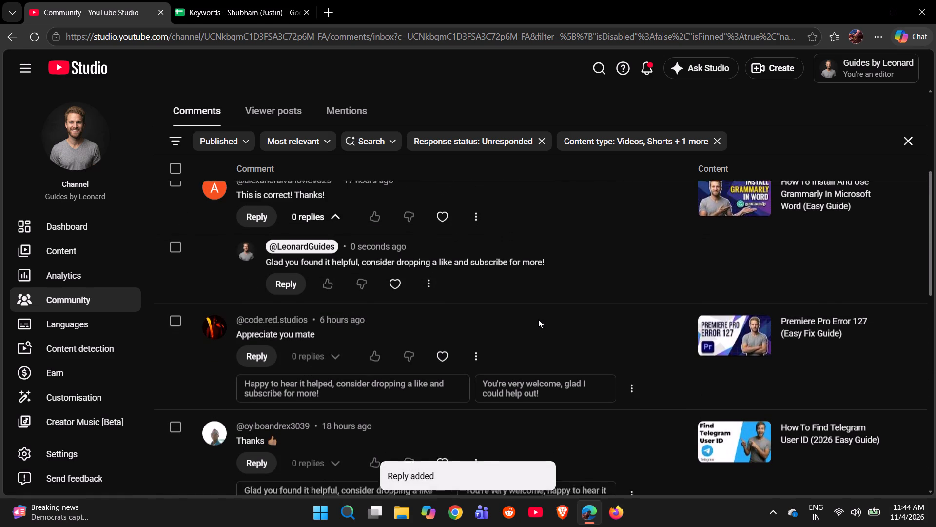
scroll(538, 319, down, 1)
click(465, 347)
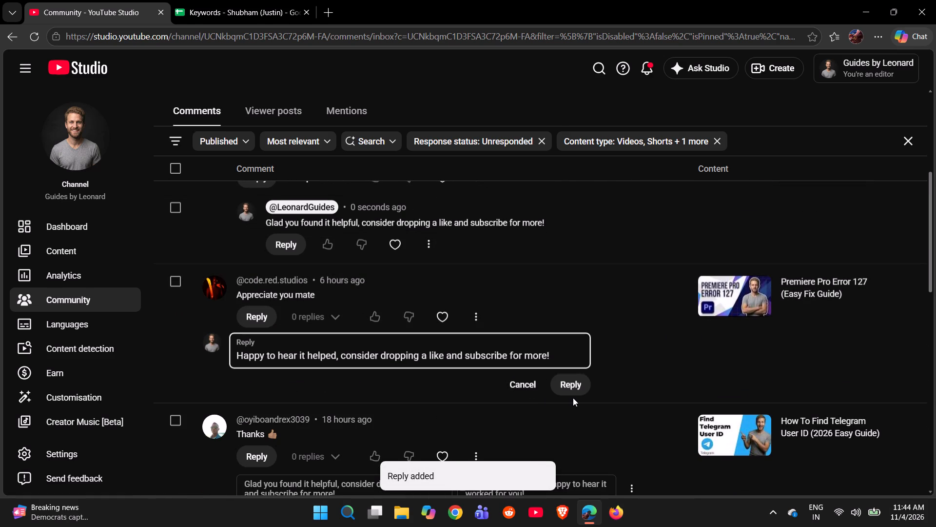
click(573, 388)
Answer the "Thanks" comment on the Telegram User ID video with "Glad you found it helpful, consider dropping a like and subscribe for more!".
scroll(562, 323, down, 1)
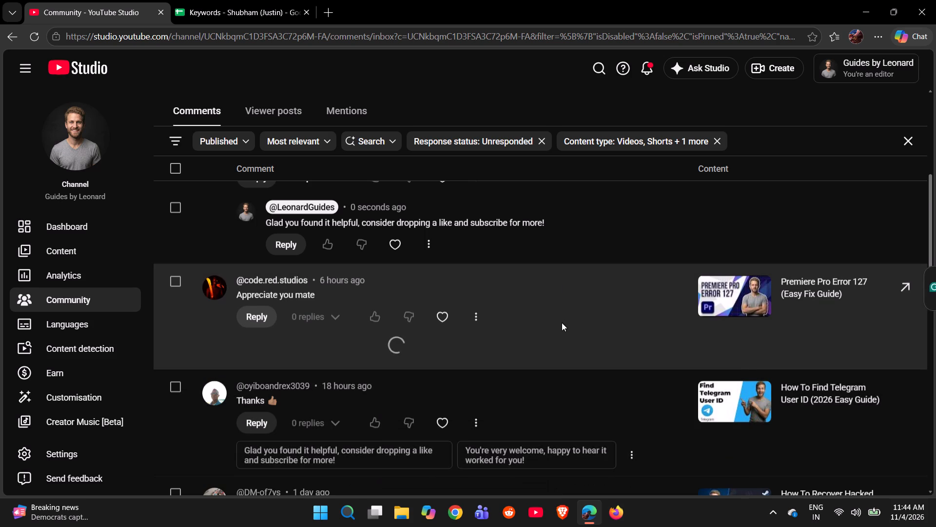
scroll(562, 323, down, 1)
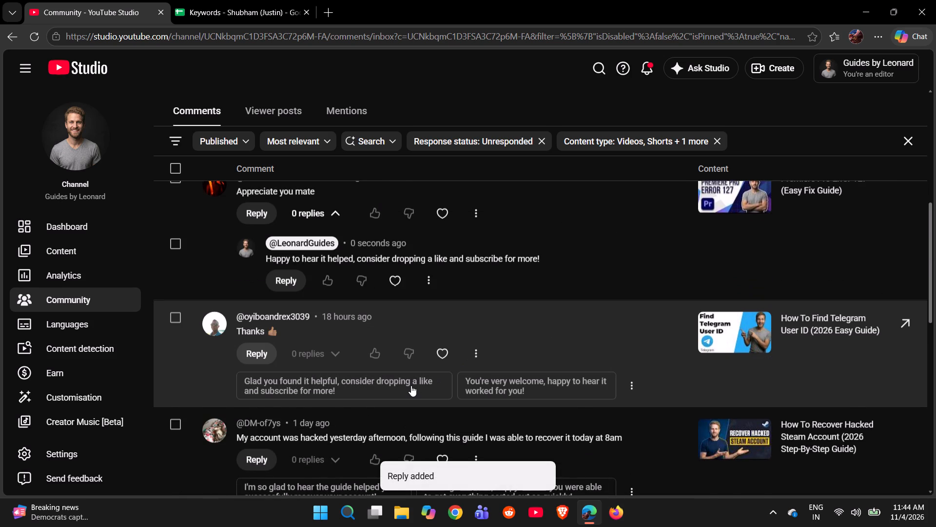
click(411, 385)
click(565, 416)
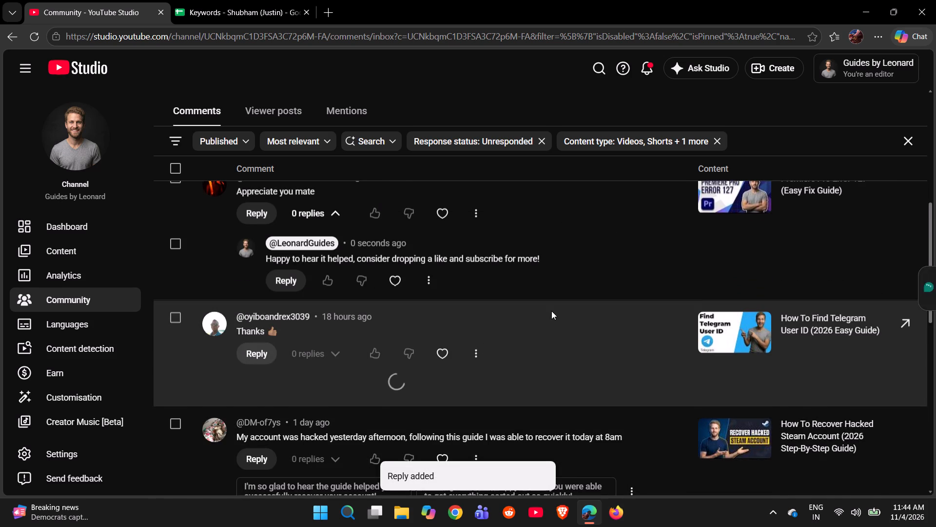
Answer the recovered Steam account comment with "That's great news, happy to hear you were able to get everything sorted out so quickly!".
scroll(551, 311, down, 2)
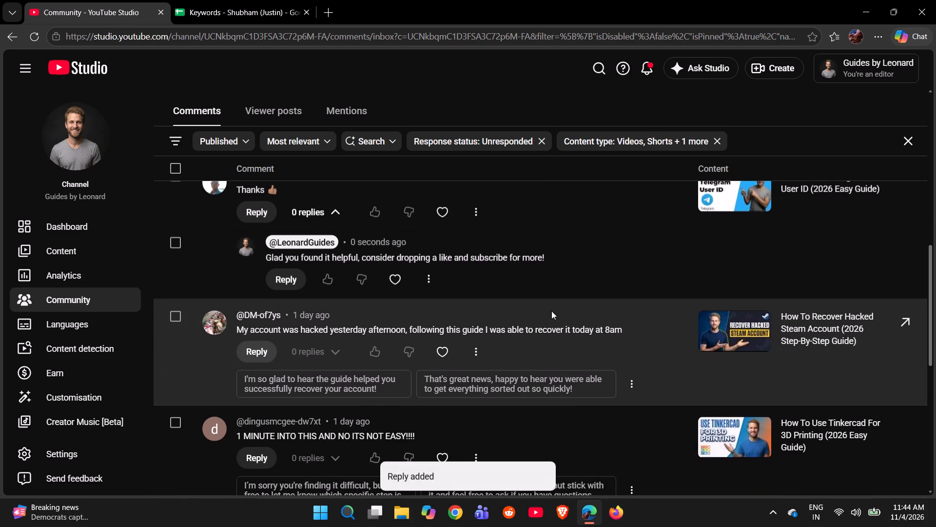
scroll(551, 311, down, 1)
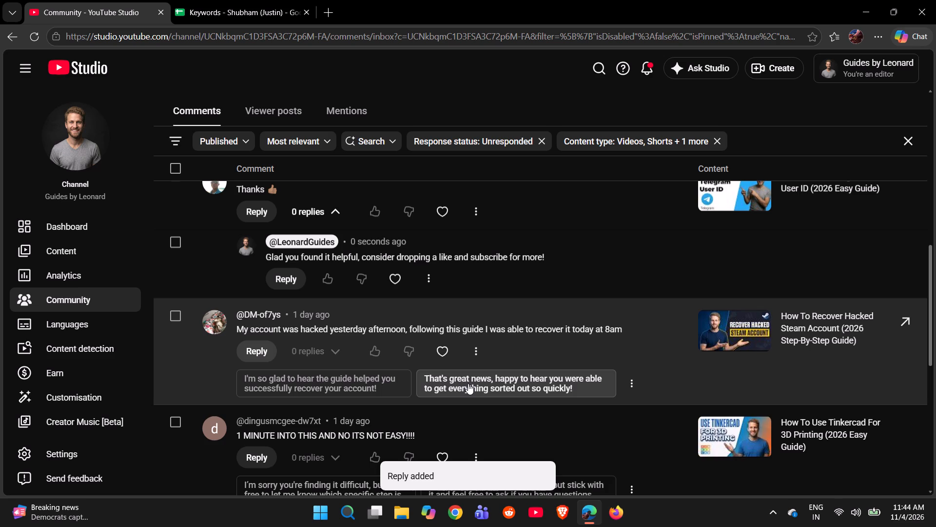
click(468, 384)
click(573, 437)
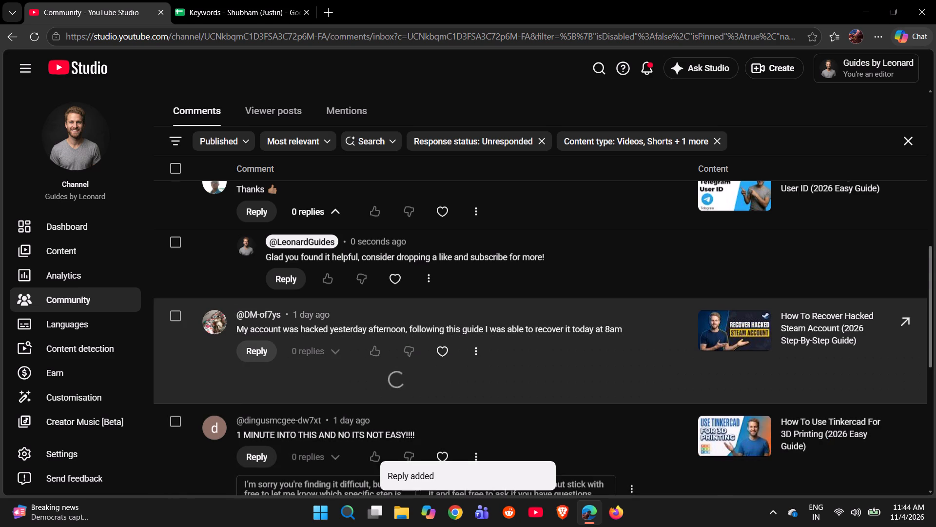
Answer the "NO ITS NOT EASY" comment on the Tinkercad 3D printing video with the suggested reply beginning "I'm sorry you're finding it difficult".
scroll(539, 334, down, 2)
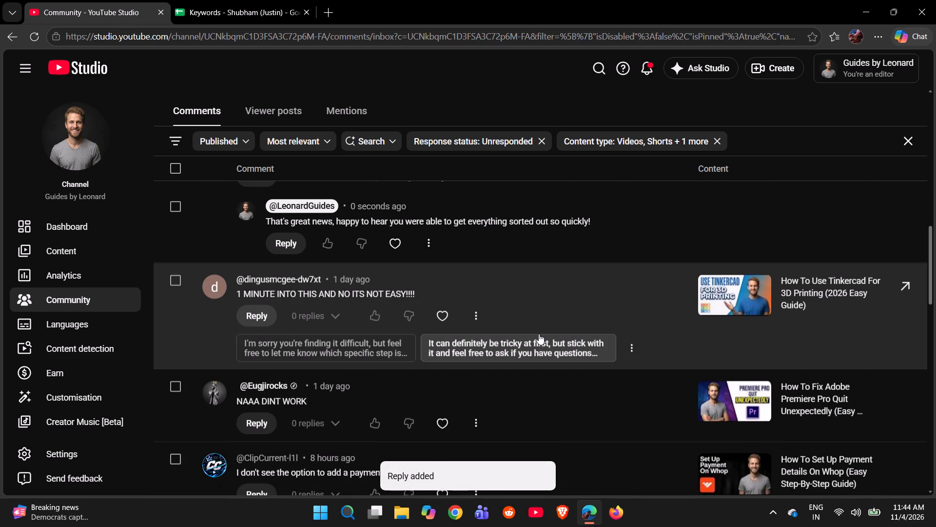
click(363, 342)
click(567, 402)
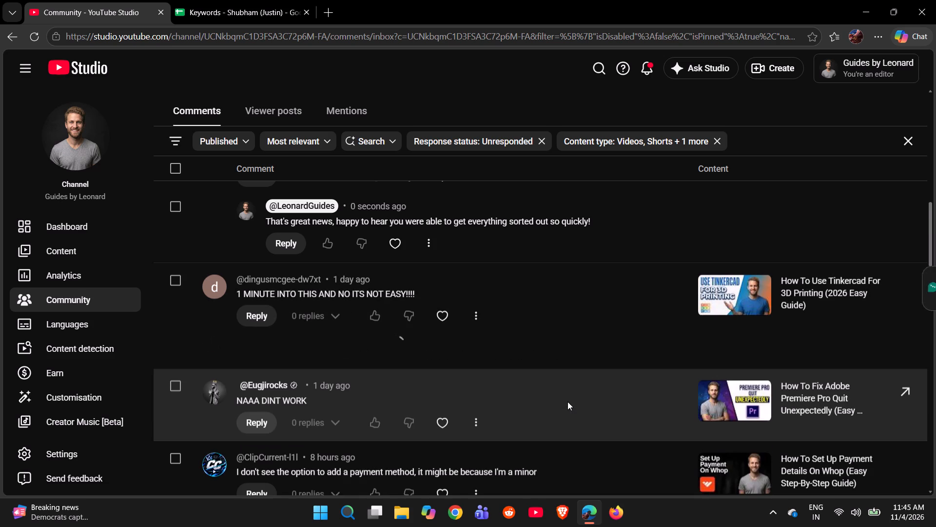
Answer the "Got a new sub" comment on the Whop video with "Thanks so much for the sub, glad you're finding the videos helpful!".
scroll(578, 381, down, 2)
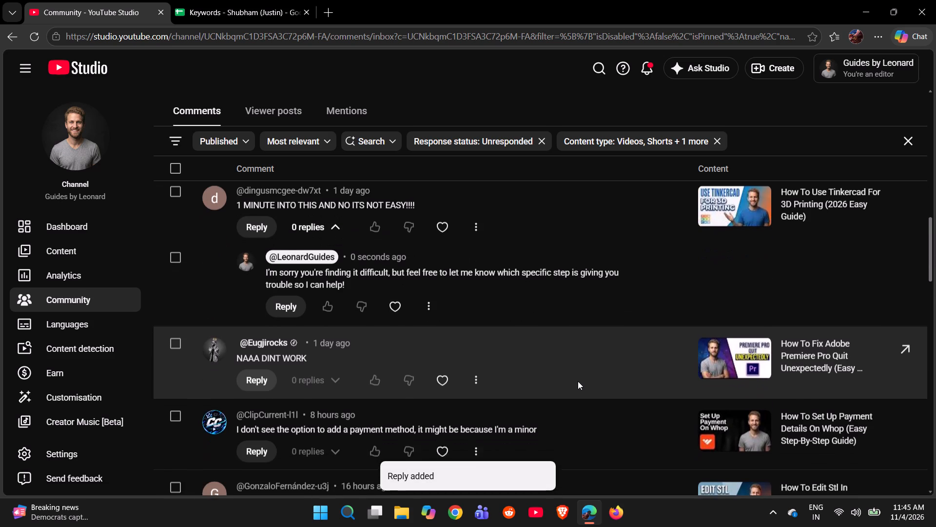
scroll(578, 381, down, 3)
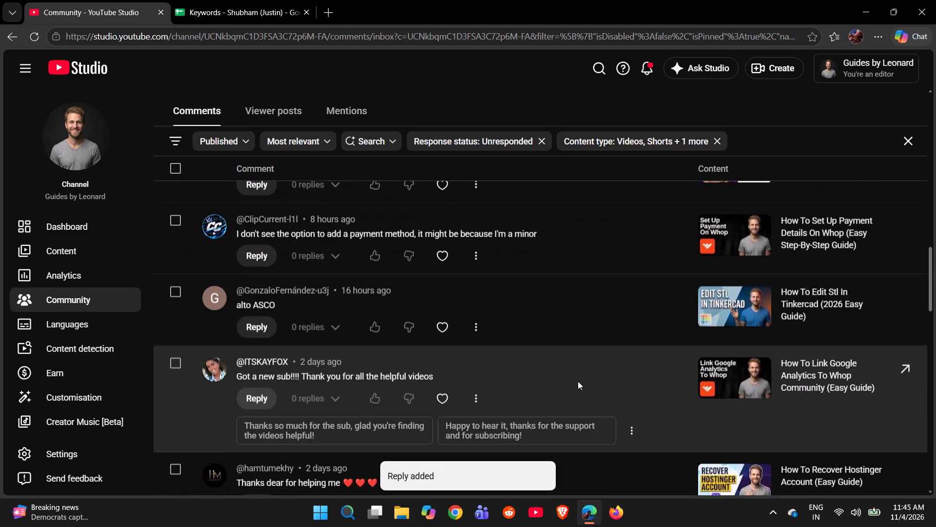
click(423, 422)
click(574, 466)
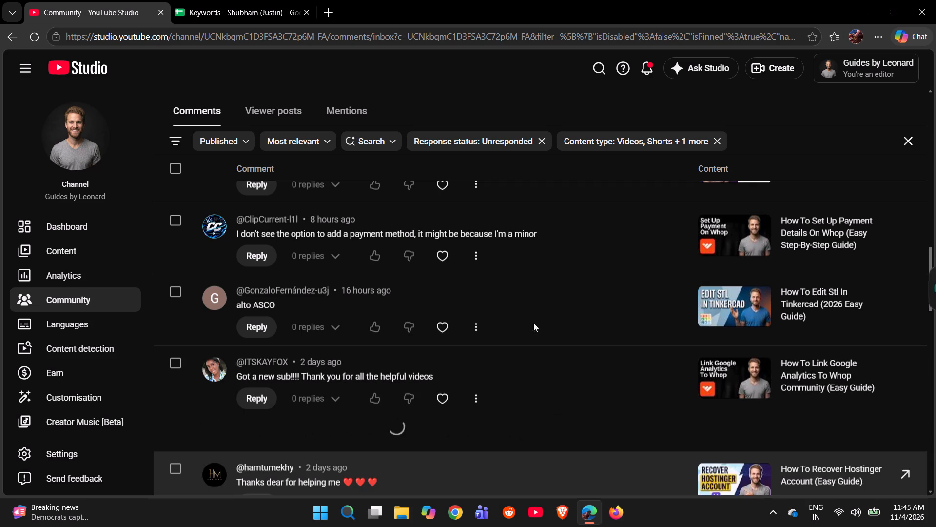
Answer the thank-you comment on the Recover Hostinger Account video with "Happy to hear it helped, consider dropping a like and subscribe for more!".
scroll(528, 301, down, 2)
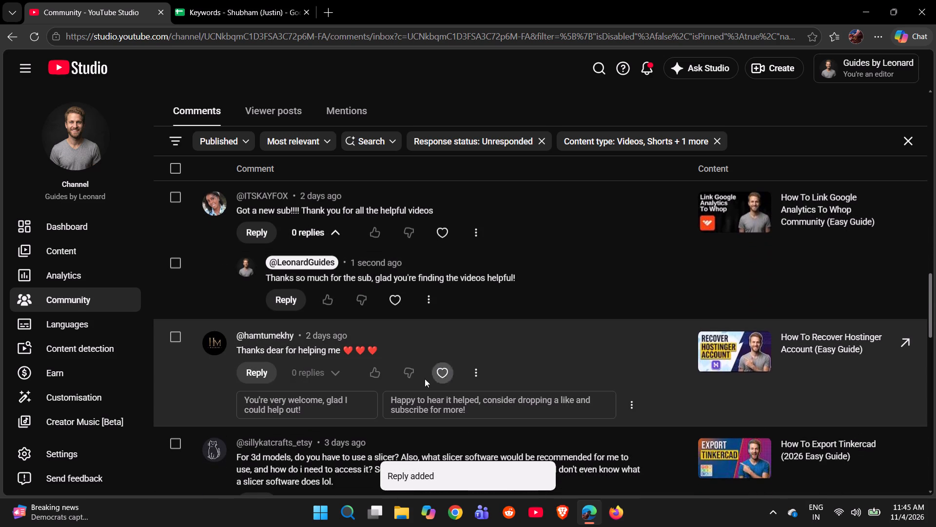
click(432, 395)
click(561, 437)
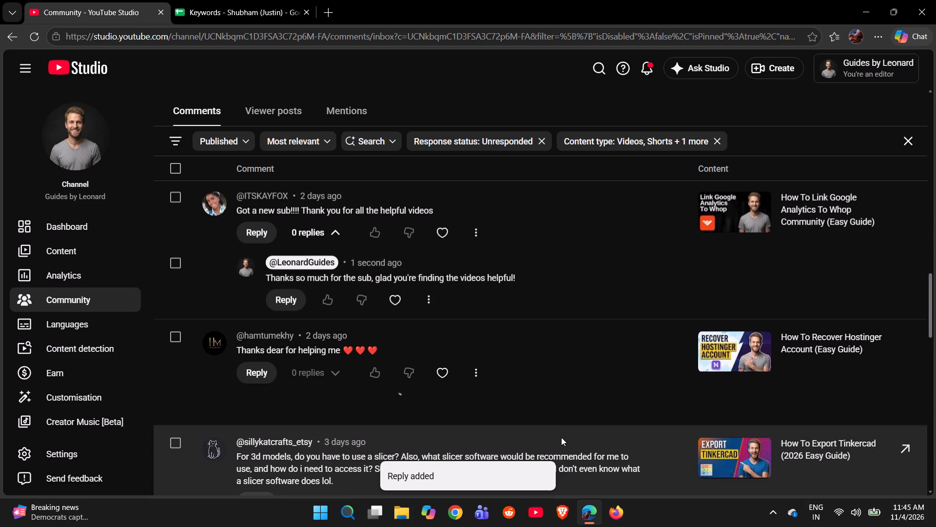
Answer the "Everything is completely broken" comment on the Steam Workshop video with the suggested reply beginning "You should try fully closing and restarting your computer".
scroll(533, 323, down, 1)
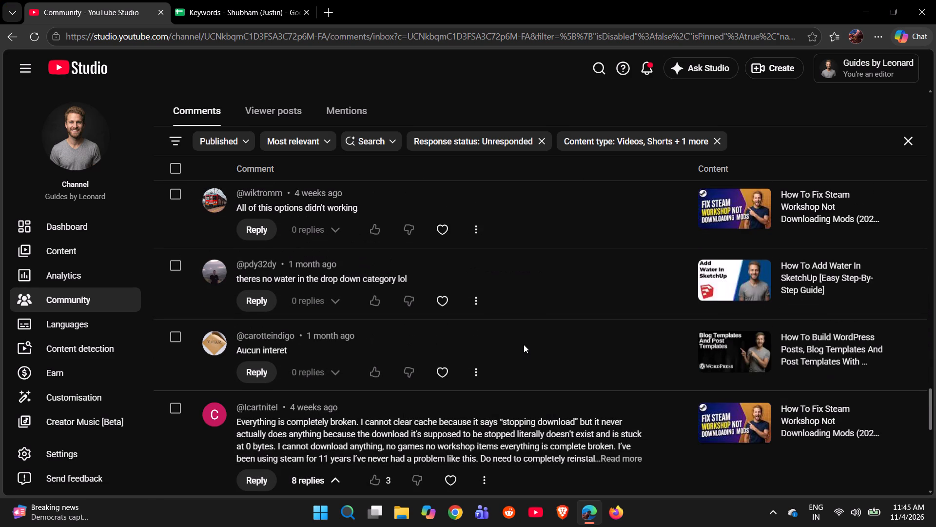
scroll(524, 345, down, 1)
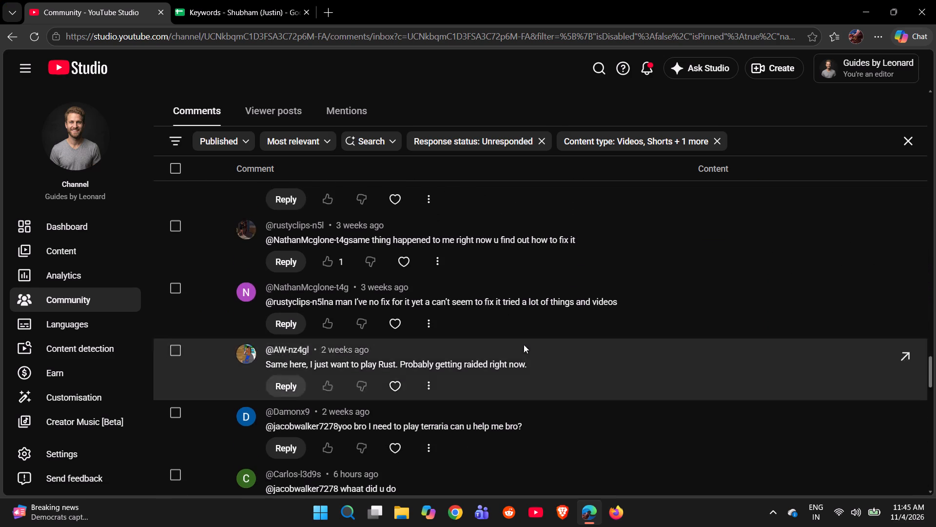
scroll(524, 345, up, 5)
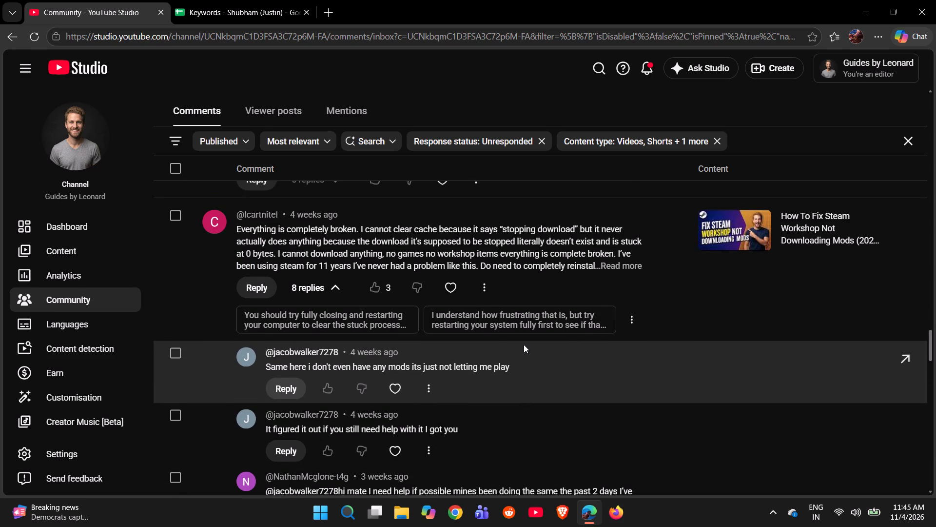
click(392, 316)
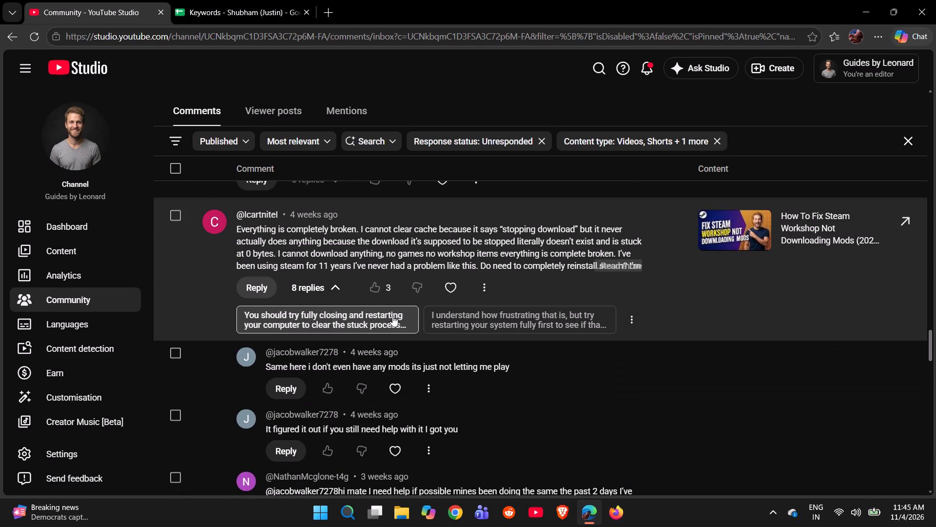
click(551, 373)
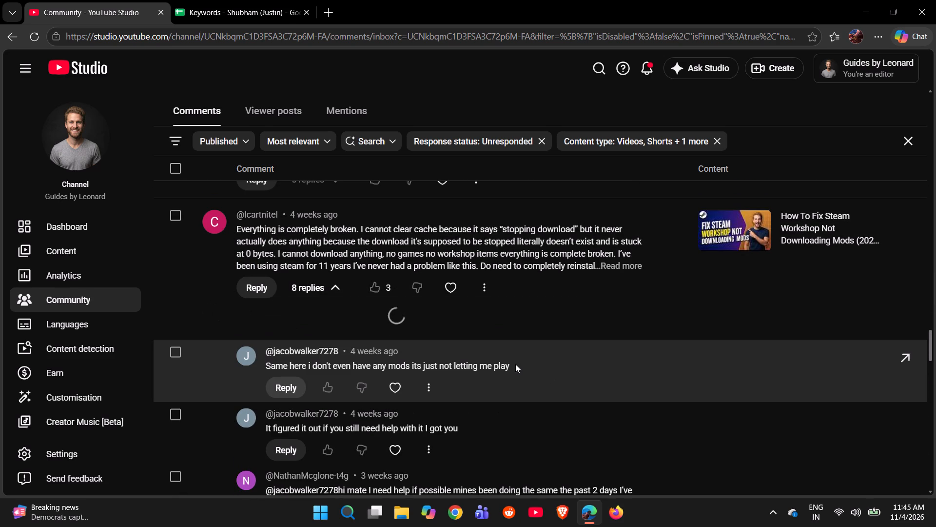
Answer the mkv-to-mp4 tip on the Premiere Pro video with "Glad that worked for you, thanks for sharing that helpful troubleshooting insight with everyone!".
scroll(515, 364, down, 5)
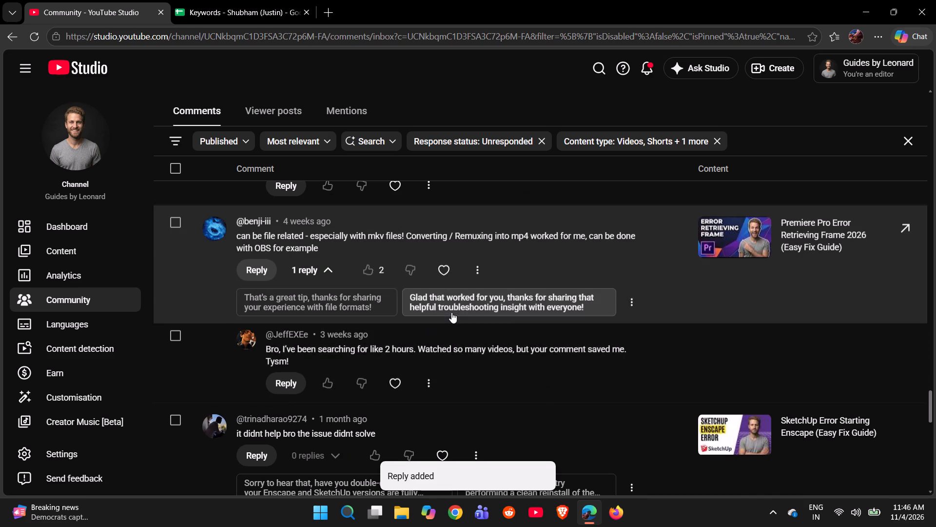
click(451, 312)
click(568, 353)
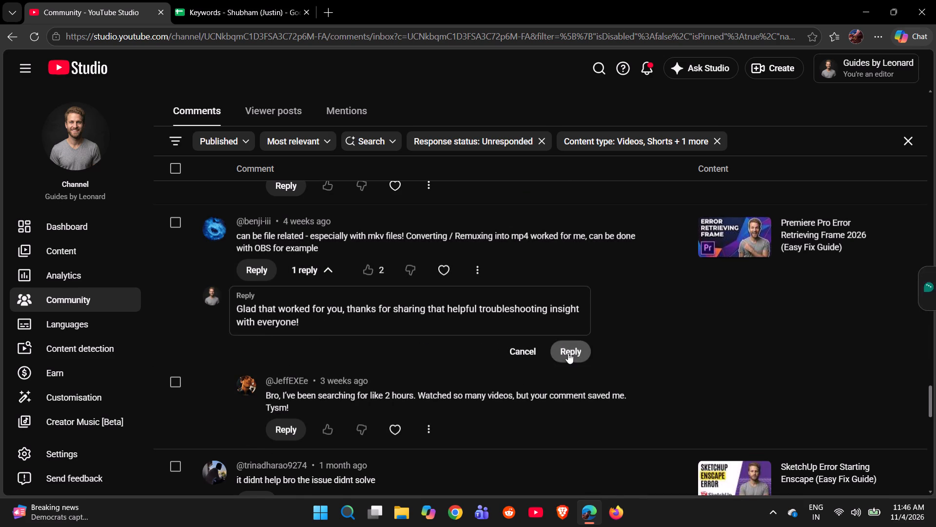
Answer the "it didnt help" comment on the SketchUp Enscape video with the suggested reply asking whether the Enscape and SketchUp versions are fully compatible.
scroll(568, 353, down, 1)
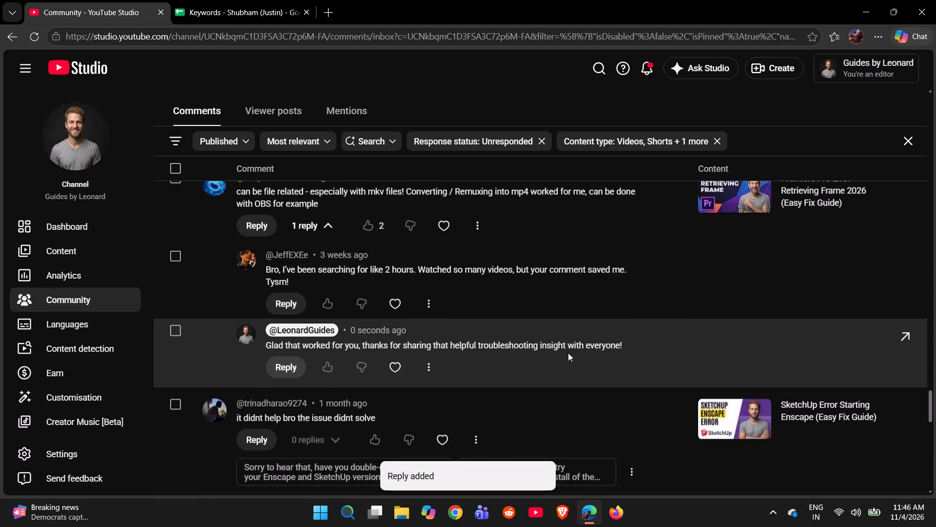
scroll(568, 353, down, 1)
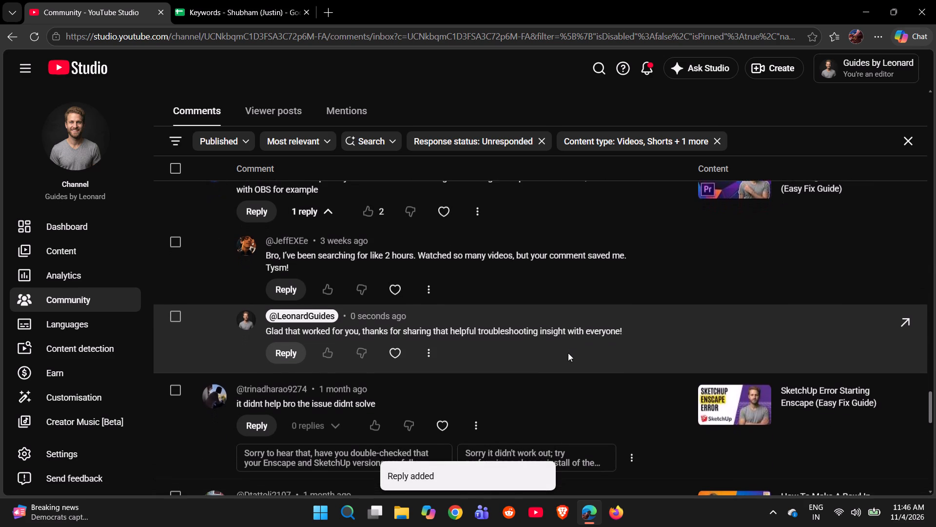
scroll(568, 353, down, 1)
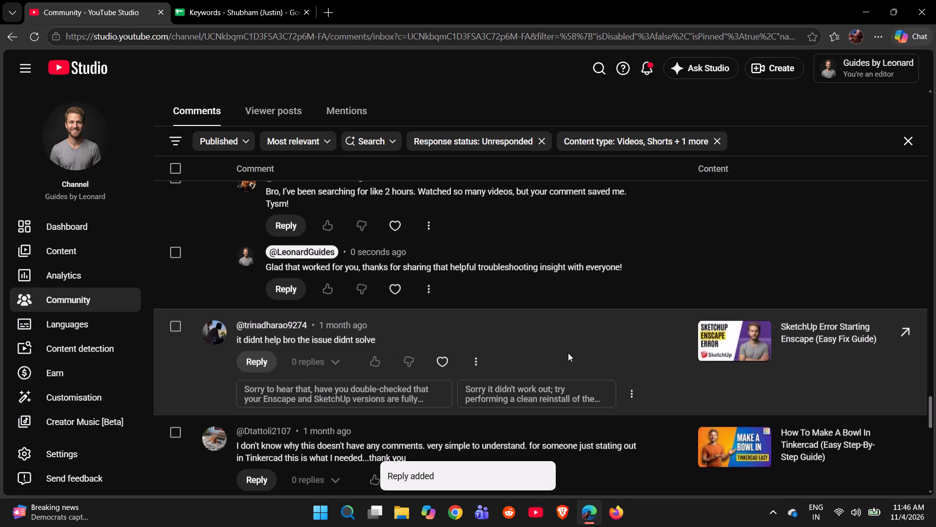
click(427, 382)
click(563, 448)
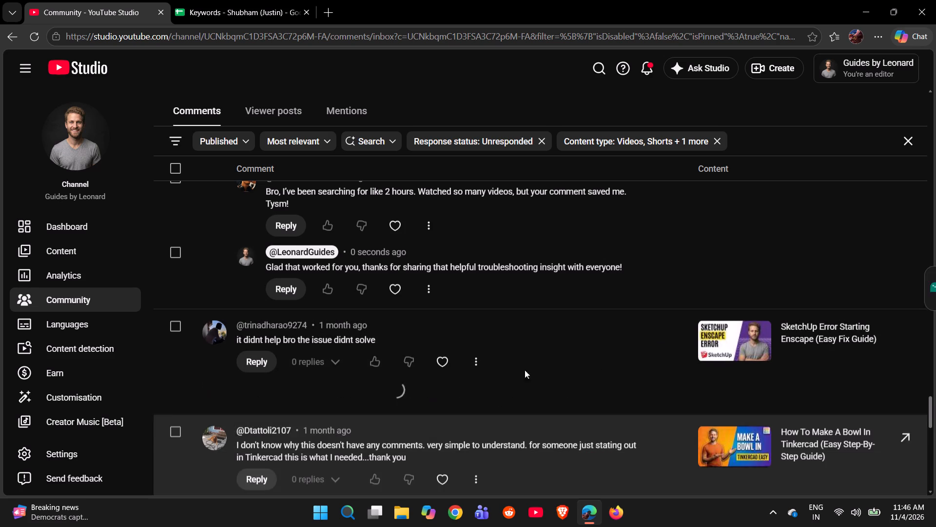
Answer the "very simple to understand" comment on the Tinkercad bowl video with "Happy to hear you found it easy to follow, consider dropping a like and subscribe for more!".
scroll(524, 365, down, 2)
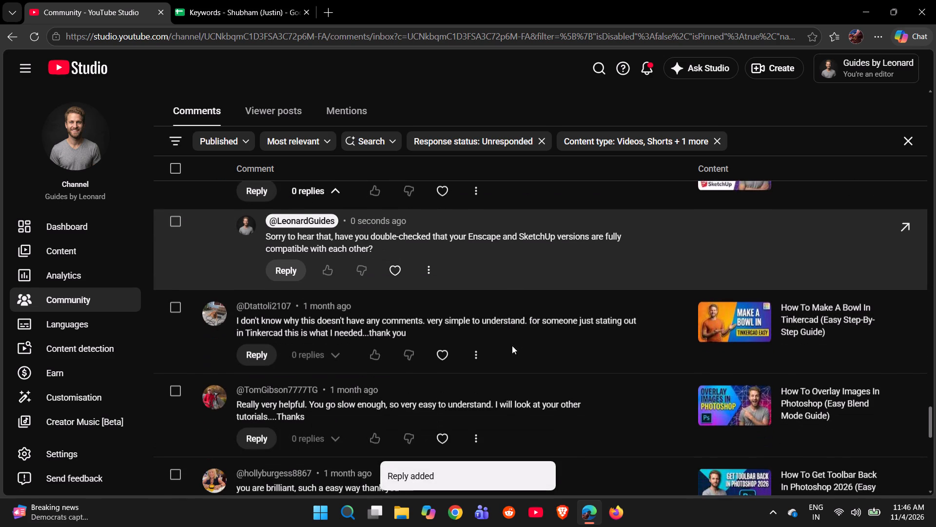
scroll(512, 345, down, 4)
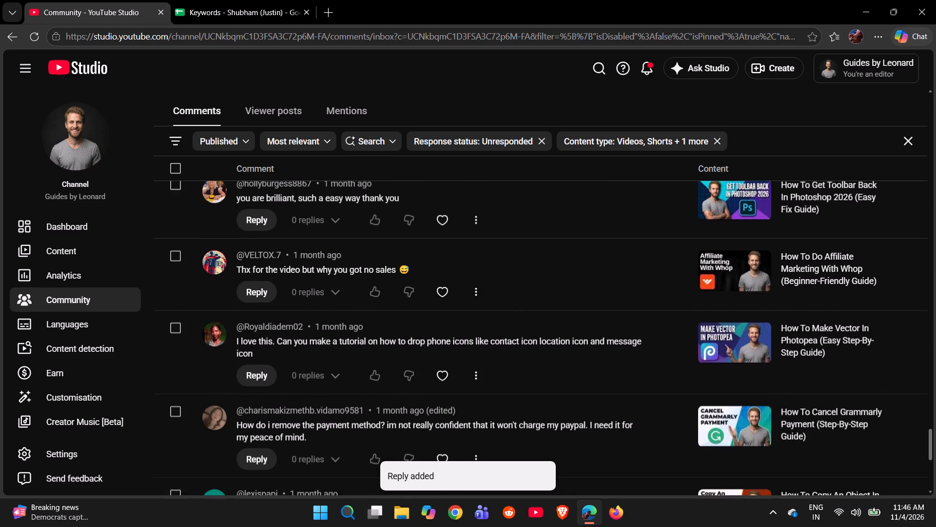
scroll(512, 345, down, 8)
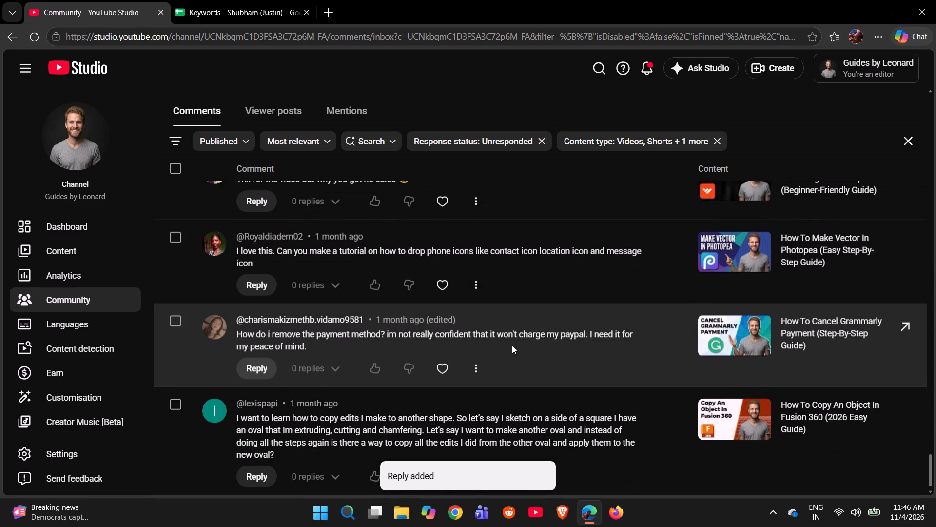
scroll(512, 345, down, 3)
scroll(512, 345, up, 7)
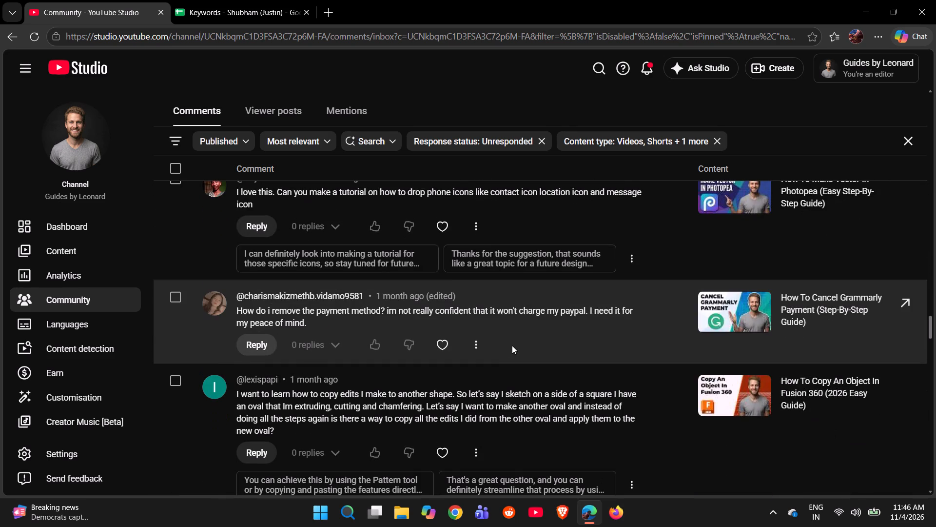
scroll(512, 345, up, 1)
scroll(512, 345, down, 2)
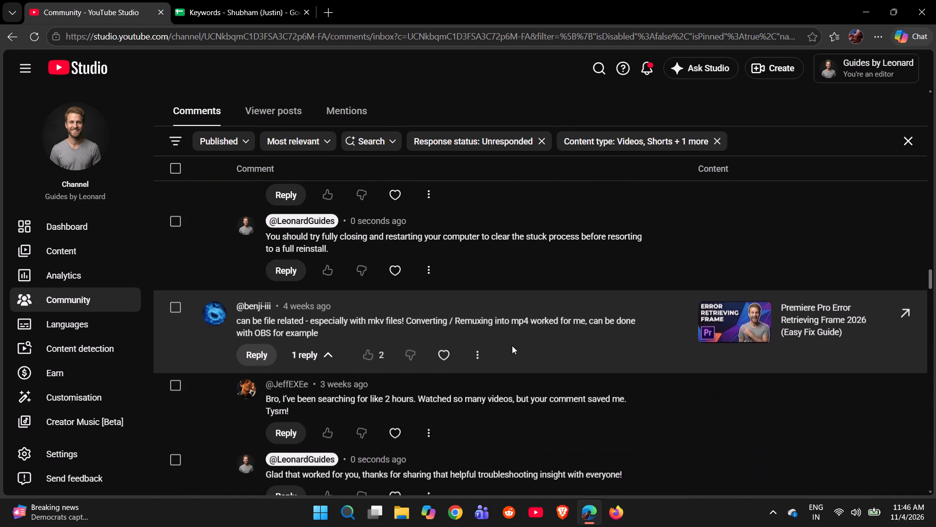
scroll(512, 345, down, 5)
click(425, 326)
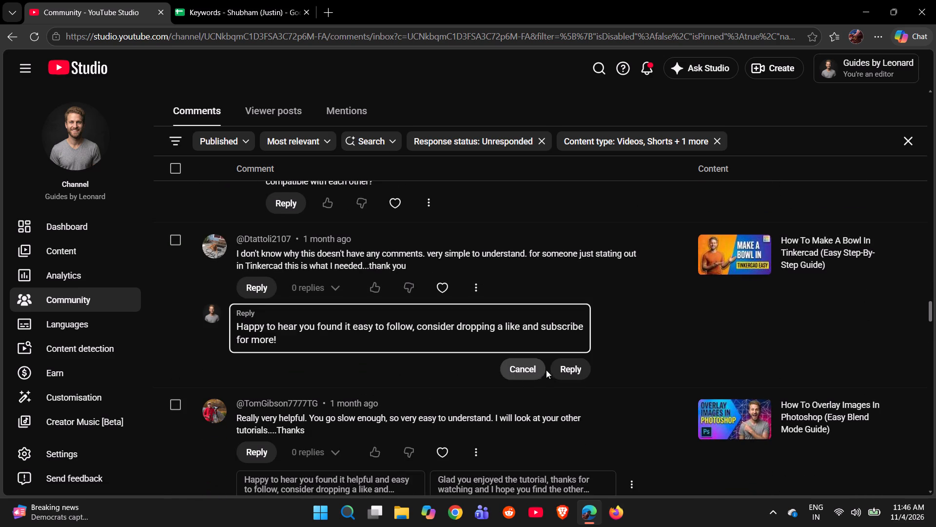
click(555, 369)
Answer the "you are brilliant" comment on the Photoshop toolbar video with "Glad I could help make it simple for you, thanks for watching!".
scroll(555, 369, down, 2)
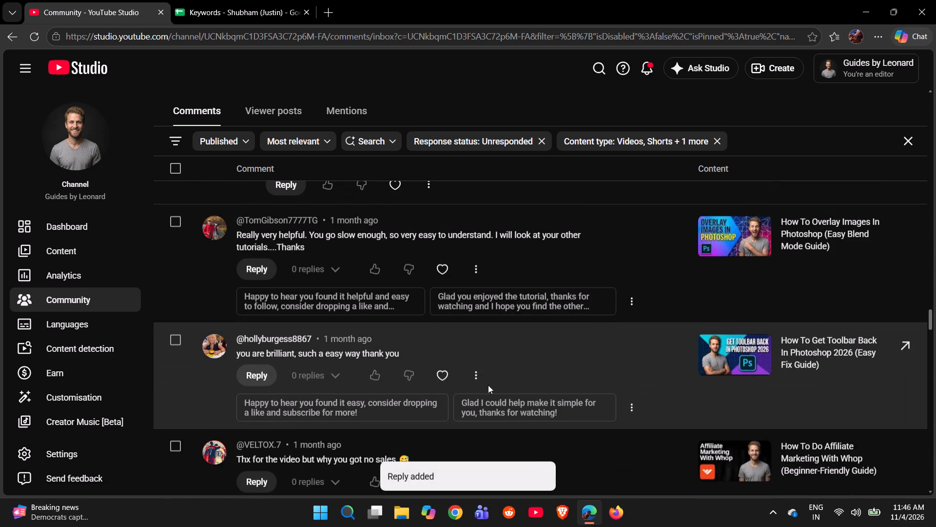
click(478, 414)
click(567, 450)
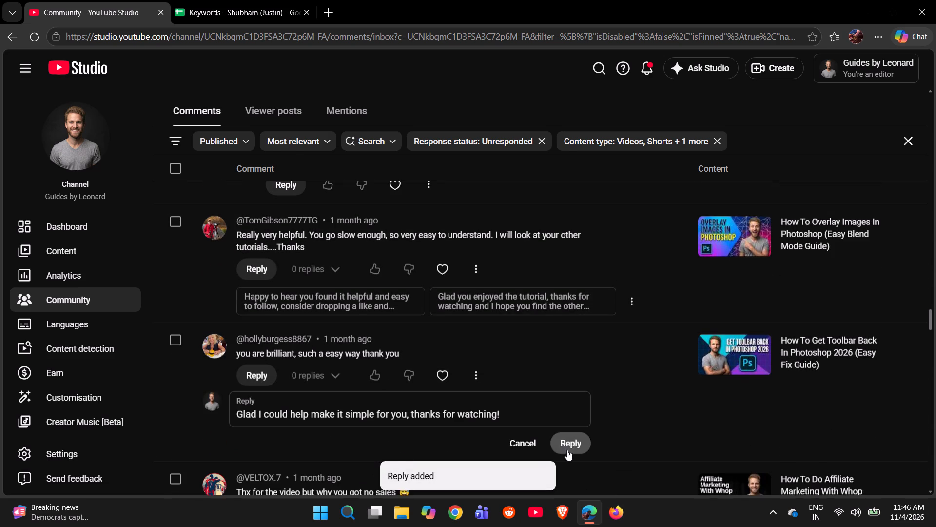
Answer the phone icons tutorial request on the Photopea vector video with the suggested reply beginning "I can definitely look into making a tutorial".
scroll(555, 426, down, 2)
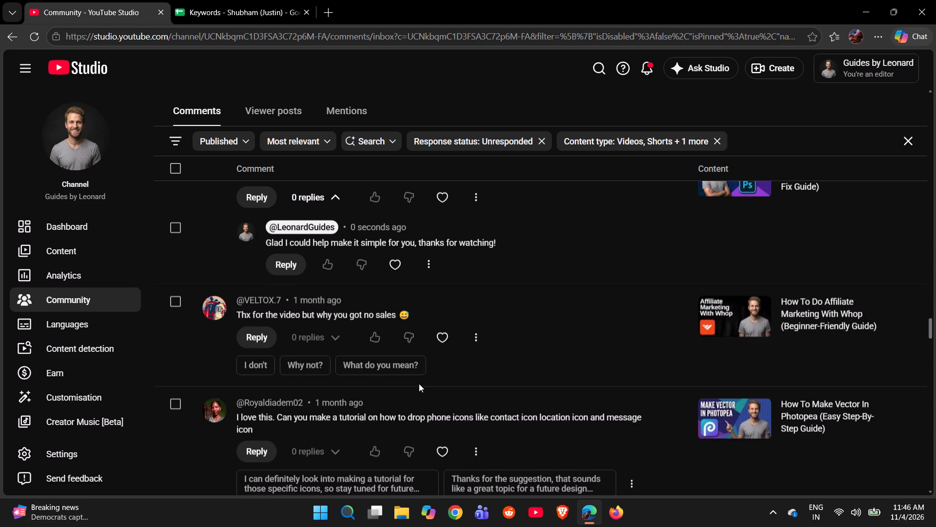
scroll(419, 384, down, 1)
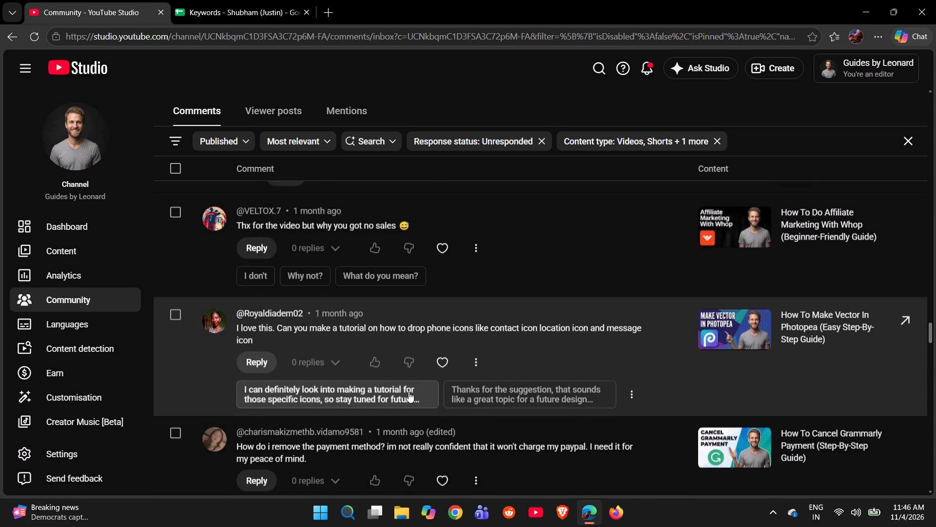
click(408, 394)
click(571, 434)
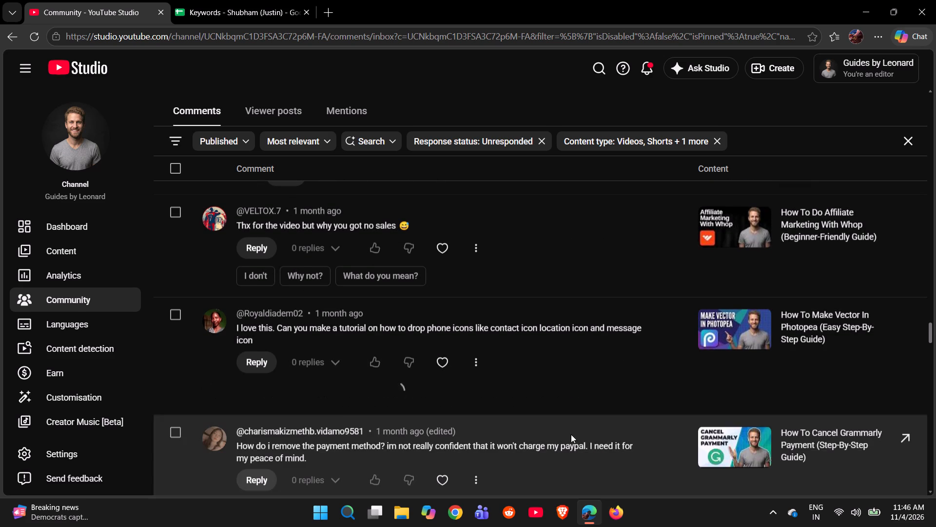
Answer the question about copying edits on the Fusion 360 video with the suggested reply beginning "You can achieve this by using the Pattern tool".
scroll(488, 378, down, 2)
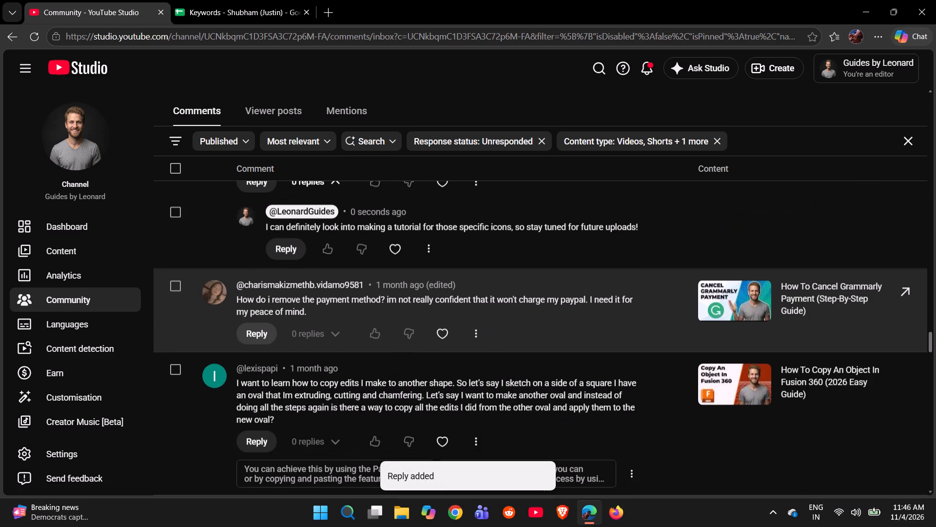
scroll(488, 378, down, 1)
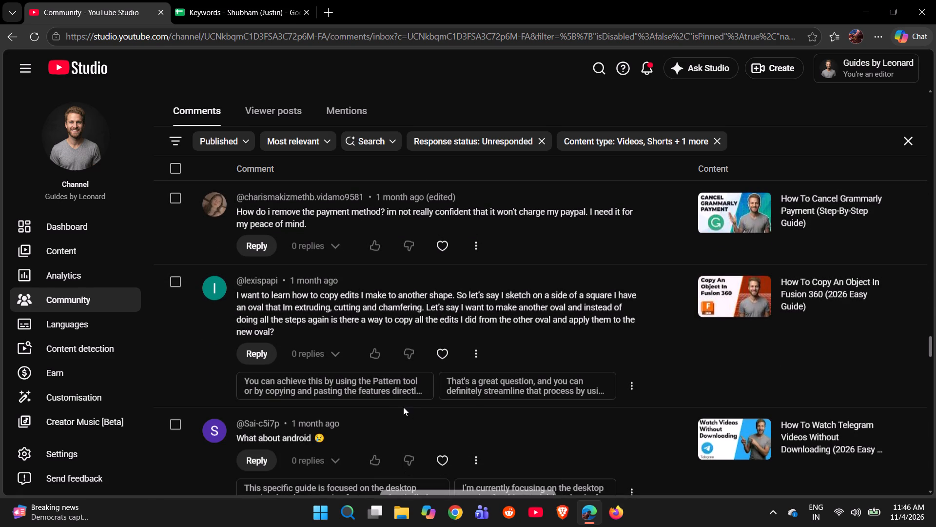
click(401, 396)
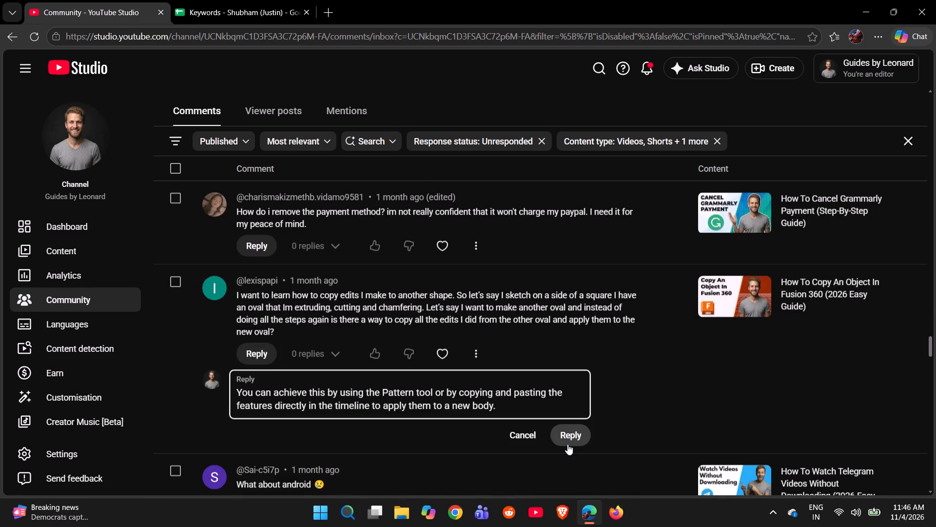
click(567, 444)
Answer the "What about android" comment on the Telegram video with the suggested reply beginning "This specific guide is focused on the desktop version".
scroll(527, 403, down, 1)
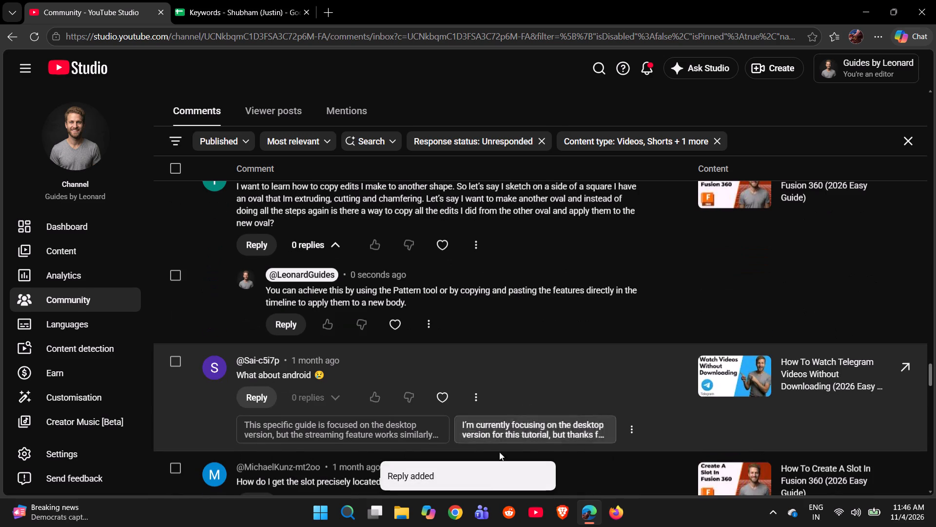
scroll(496, 471, down, 1)
click(394, 435)
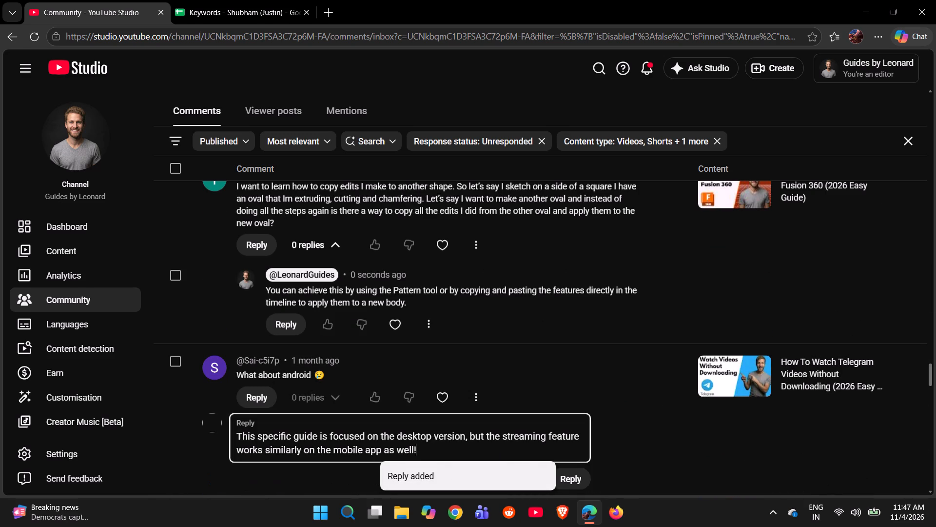
click(591, 479)
click(585, 480)
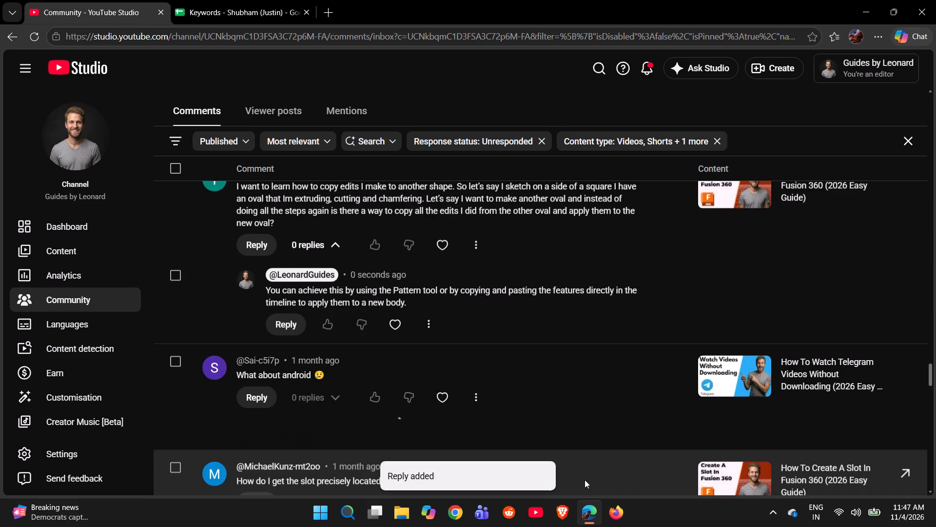
Answer the "did not work for me" comment on the Illustrator SVG export video with the suggested reply beginning "That's frustrating to hear".
scroll(583, 416, down, 4)
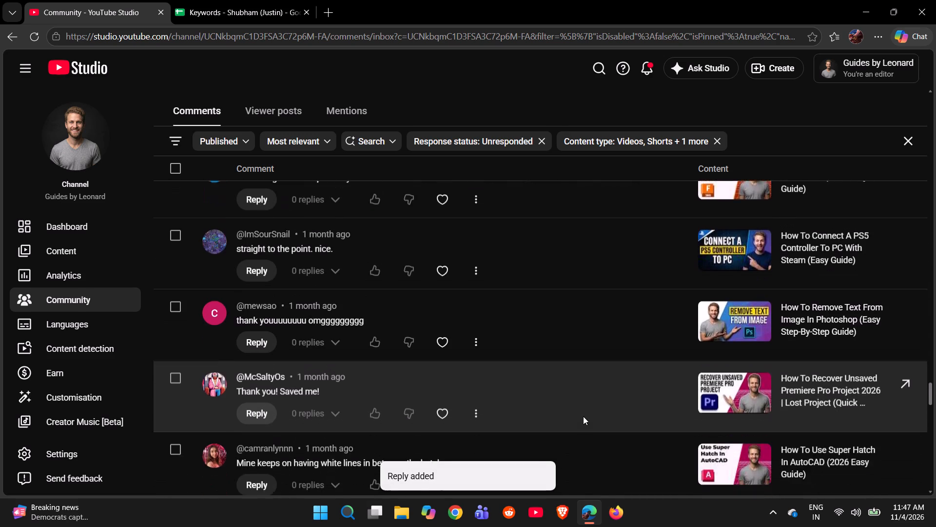
scroll(583, 416, down, 4)
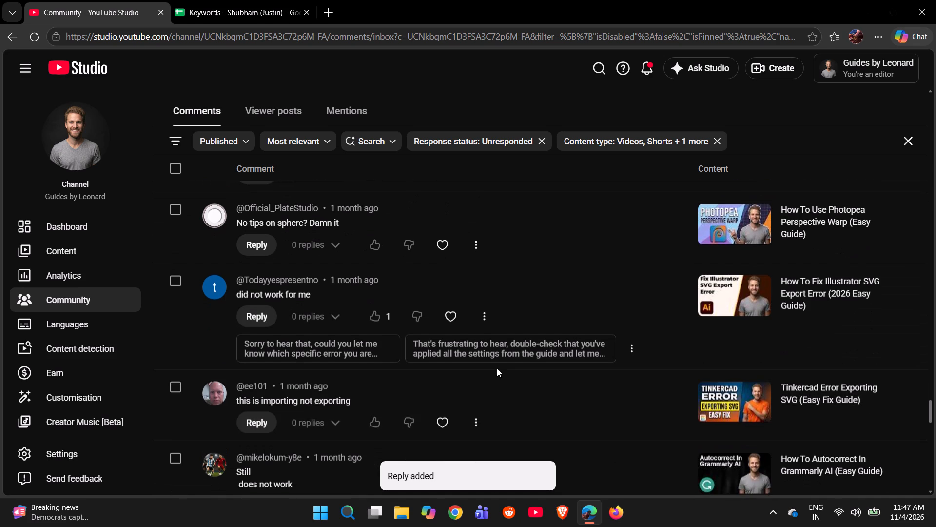
click(497, 361)
click(564, 394)
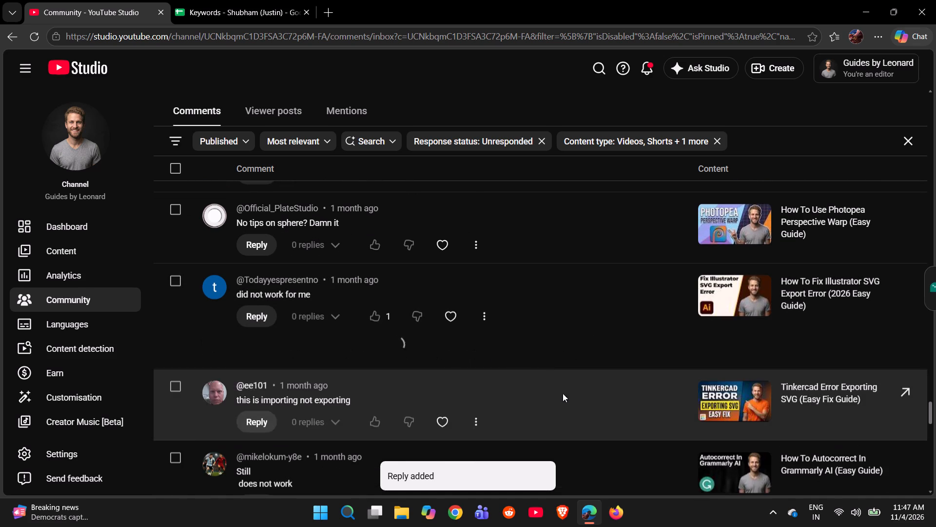
Answer the "Still does not work" comment on the Grammarly AI video with the suggested reply beginning "Sorry to hear it's still not working for you".
scroll(543, 366, down, 2)
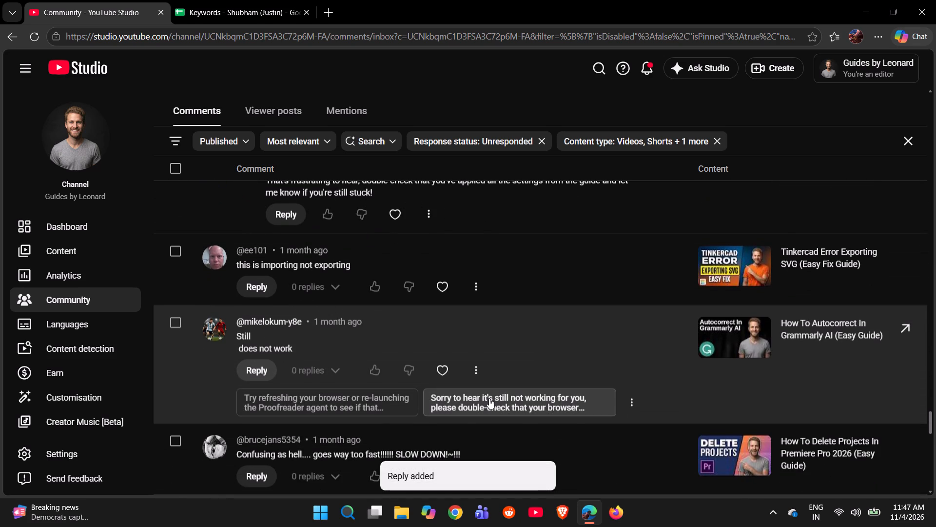
click(489, 398)
click(574, 456)
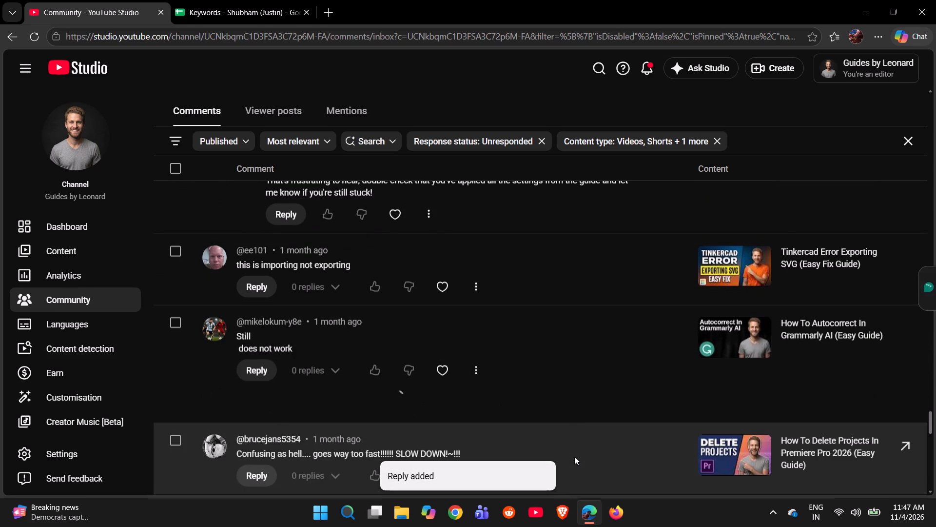
Find comments similar to the "Just bad." comment on the Premiere Pro text-removal video.
scroll(568, 382, down, 5)
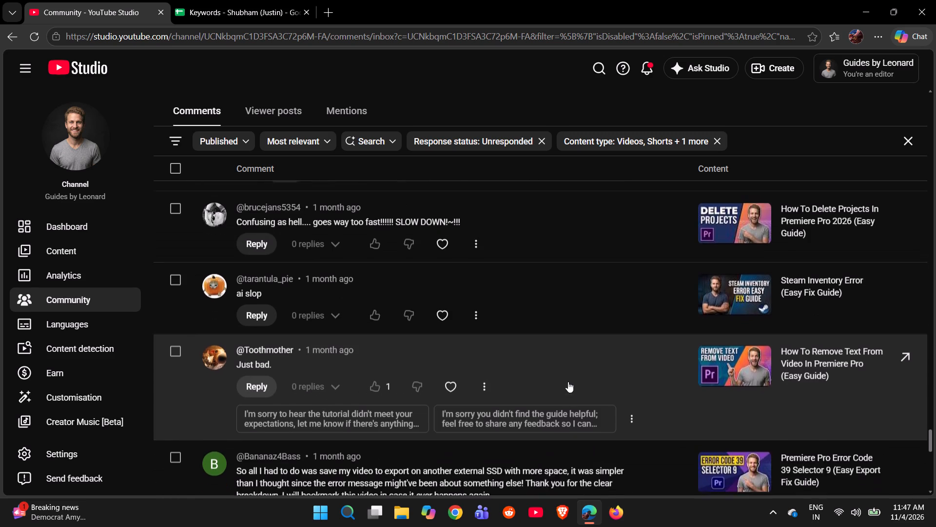
scroll(568, 382, down, 1)
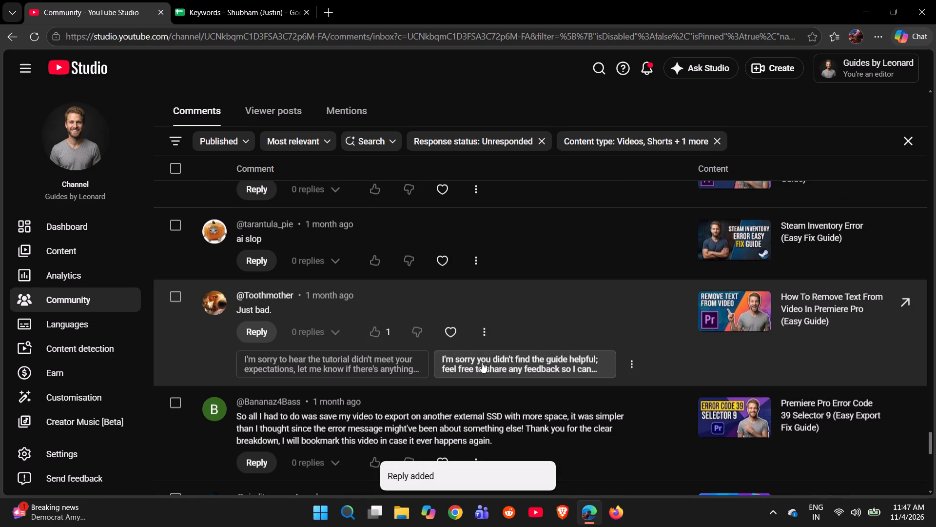
click(484, 331)
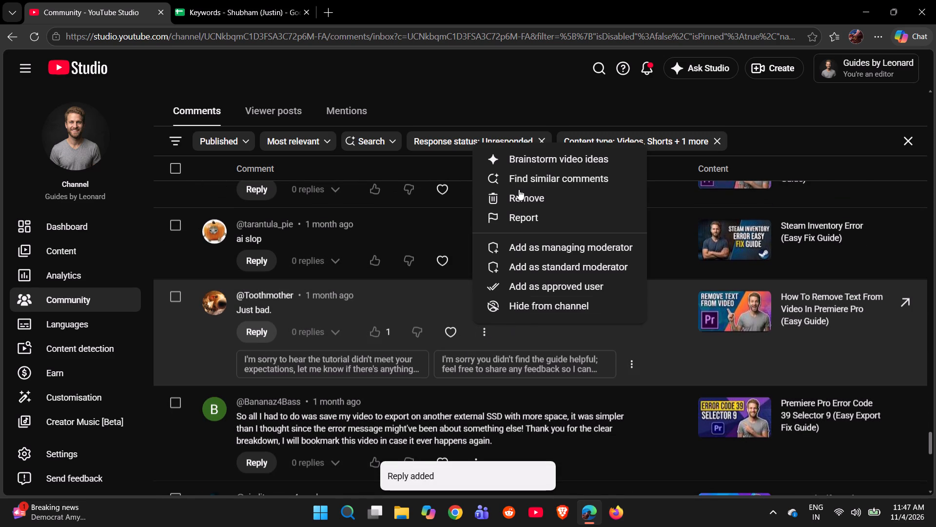
click(519, 187)
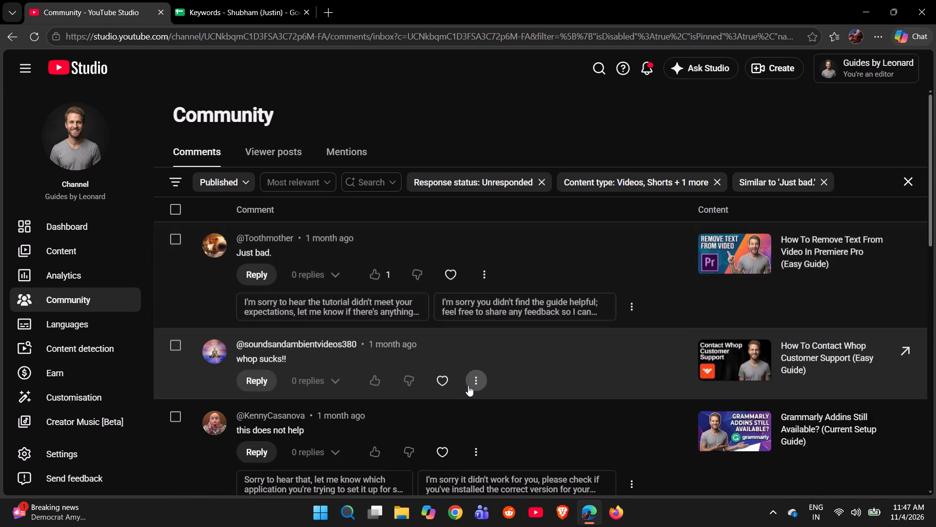
Remove the "Just bad." comment on the Premiere Pro text-removal video.
scroll(452, 350, up, 2)
scroll(389, 286, up, 1)
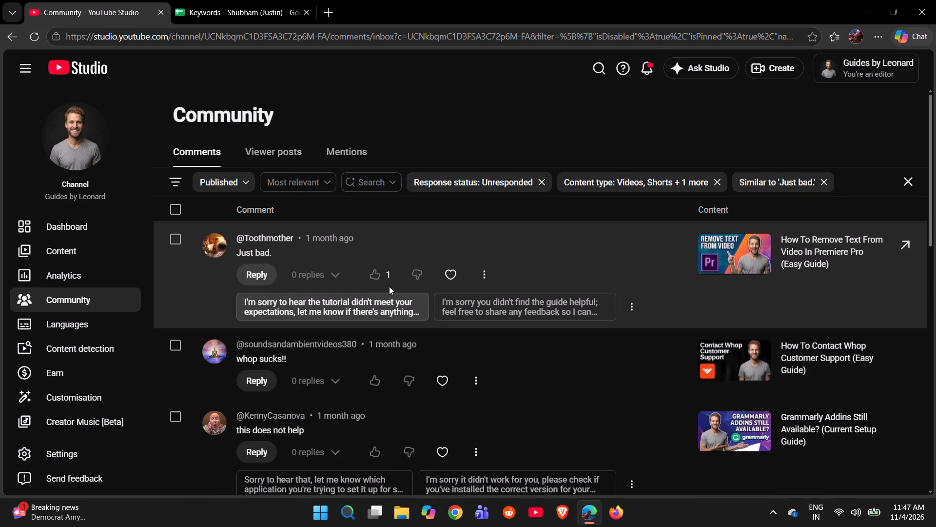
scroll(389, 286, up, 3)
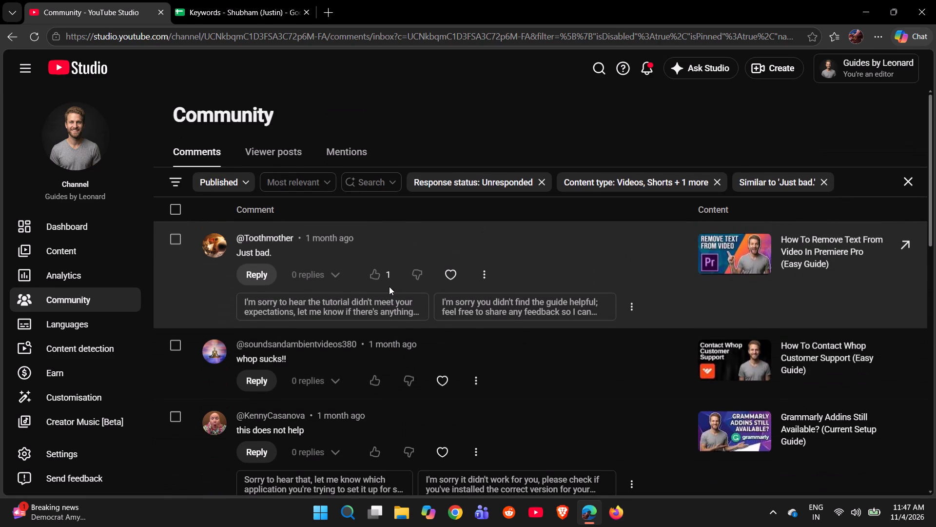
scroll(389, 286, up, 1)
click(482, 281)
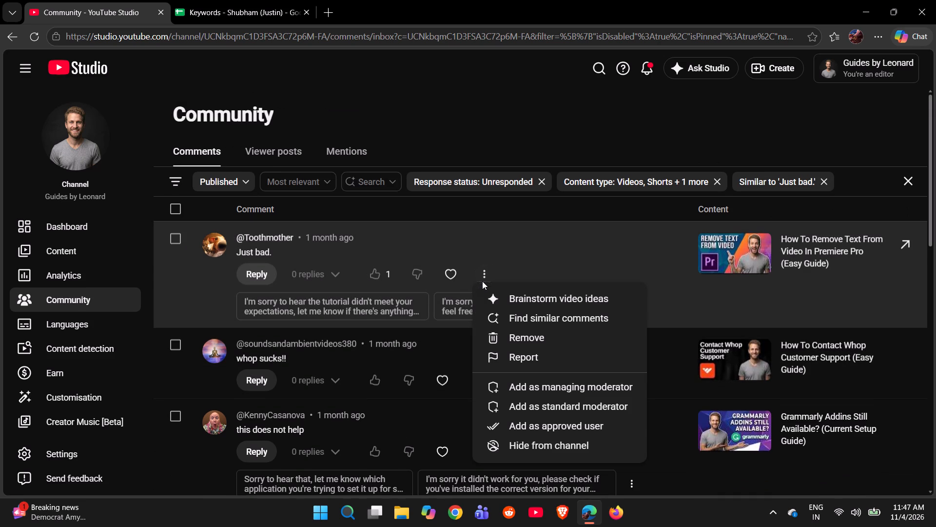
click(535, 336)
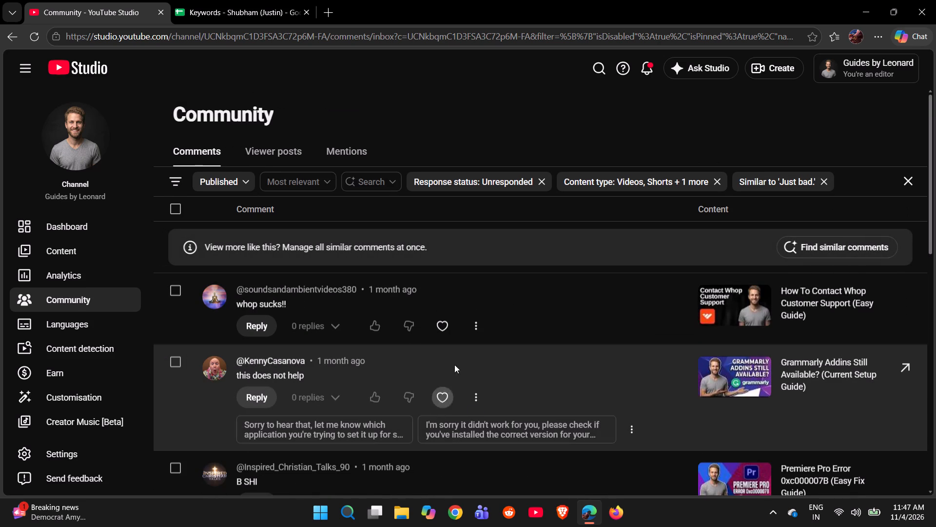
Answer "this does not help" on the Grammarly Addins video with "Sorry to hear that, let me know which application you're trying to set it up for so I can try to help!".
scroll(463, 353, down, 1)
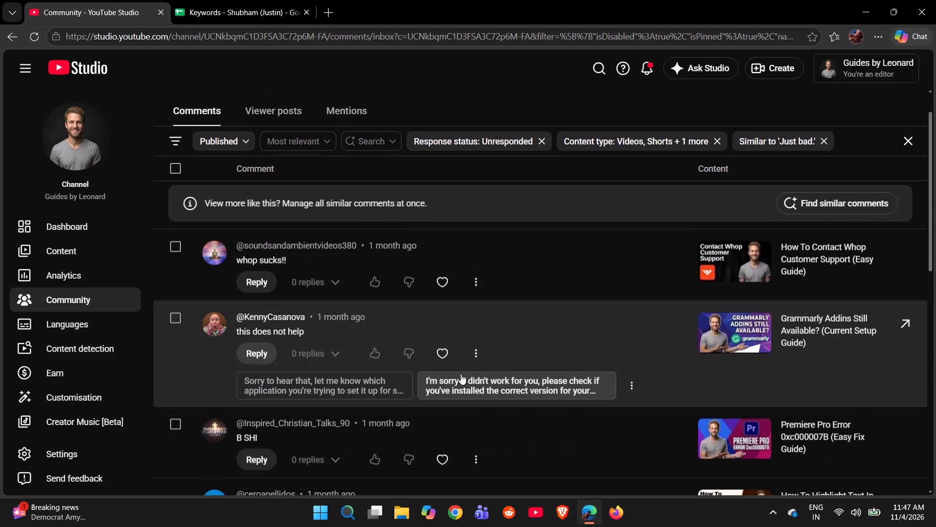
click(380, 390)
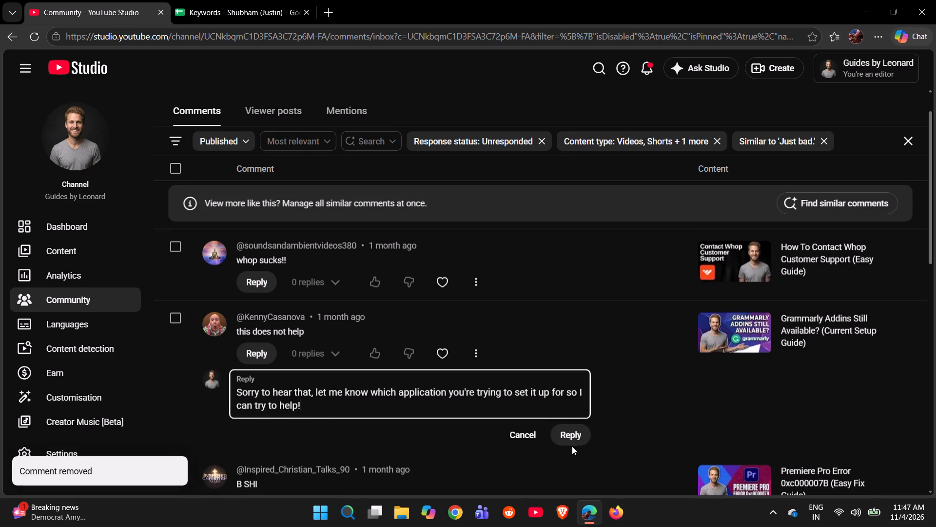
click(577, 445)
Look through the remaining comments similar to "Just bad." for ones that need a reply.
scroll(535, 371, down, 2)
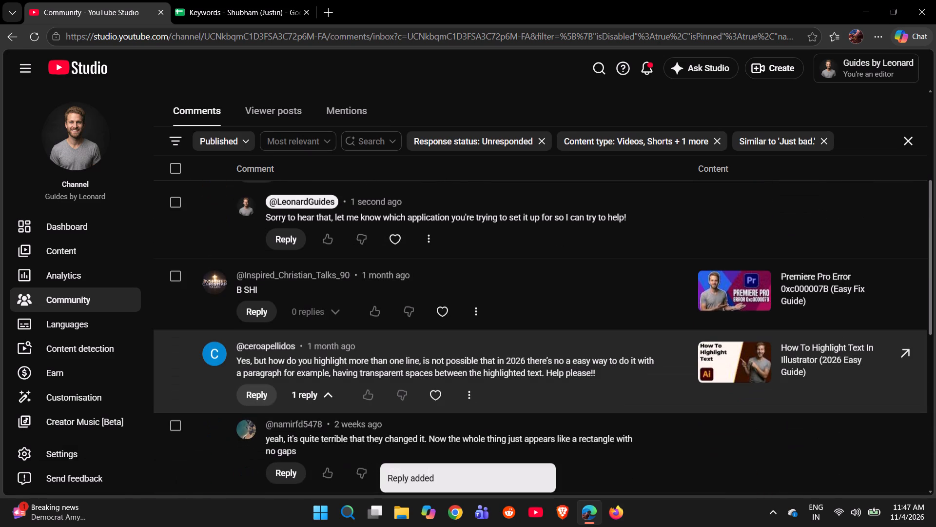
scroll(535, 371, down, 2)
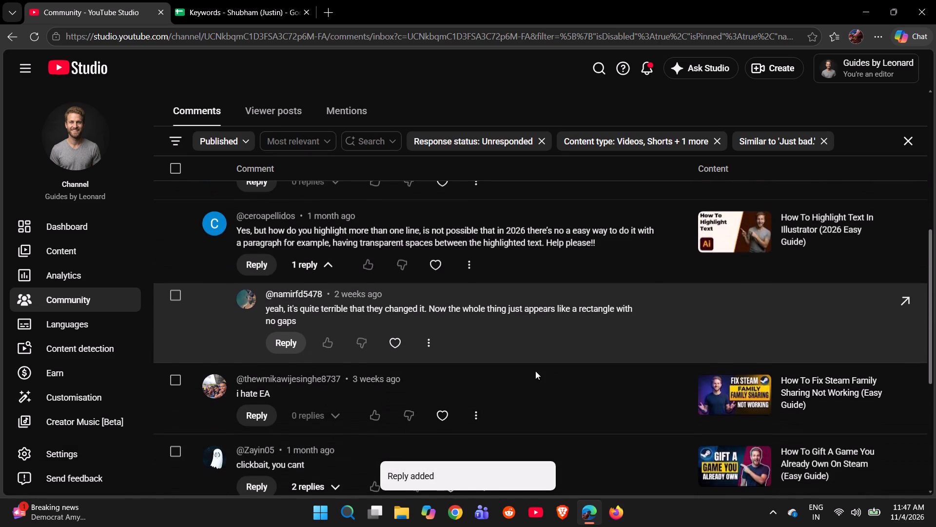
scroll(535, 371, down, 3)
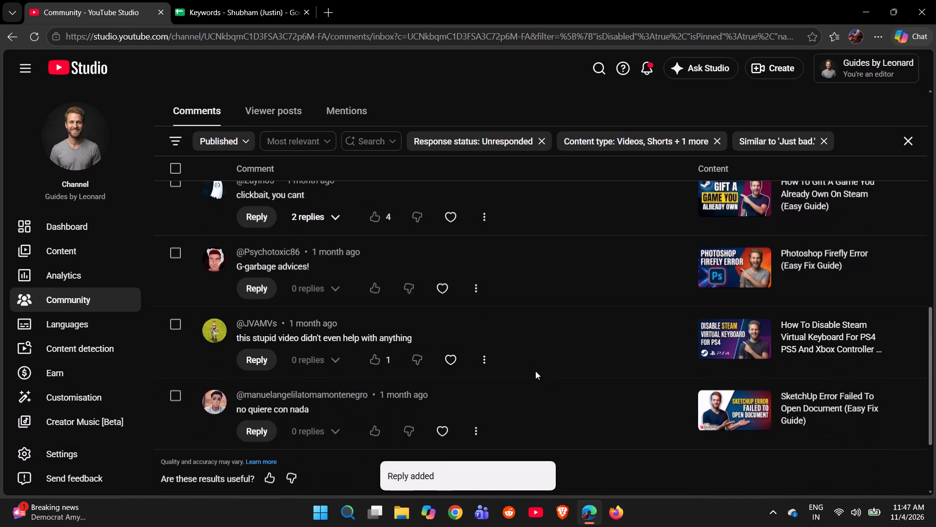
scroll(535, 371, down, 3)
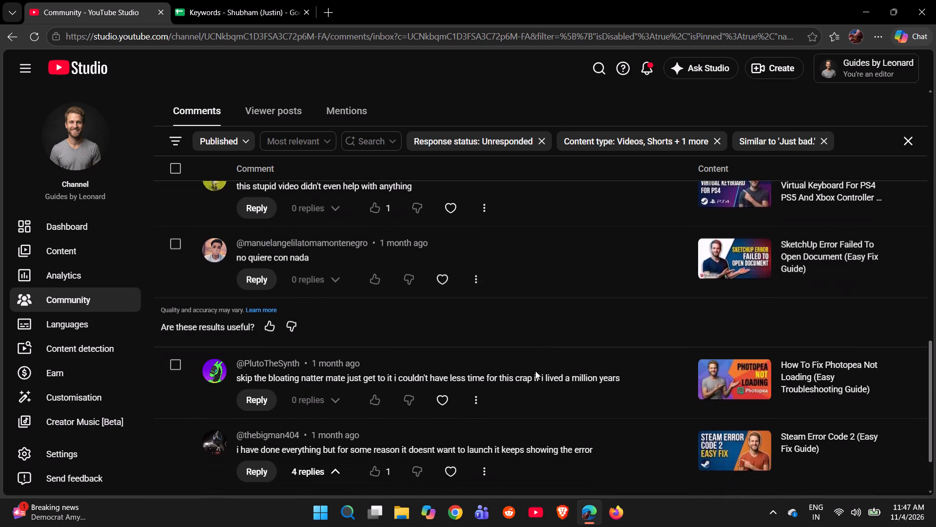
scroll(535, 371, down, 2)
scroll(535, 371, up, 14)
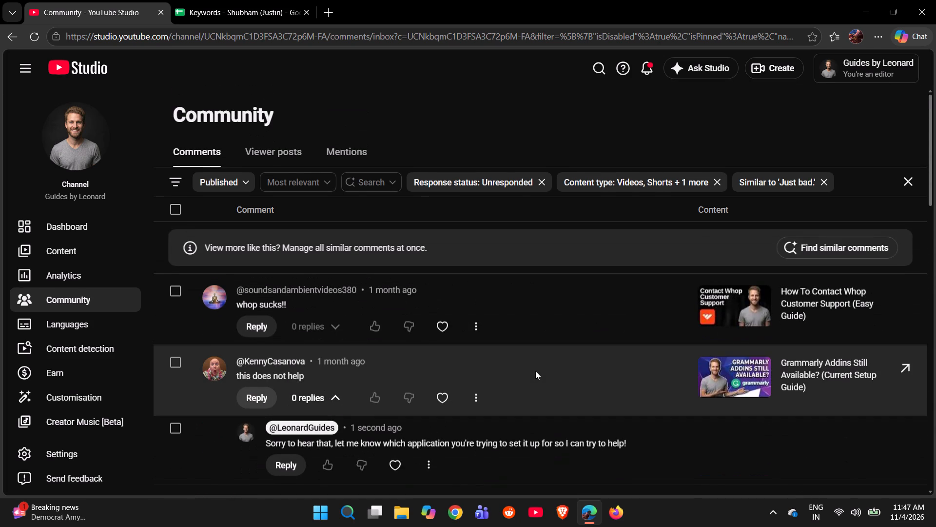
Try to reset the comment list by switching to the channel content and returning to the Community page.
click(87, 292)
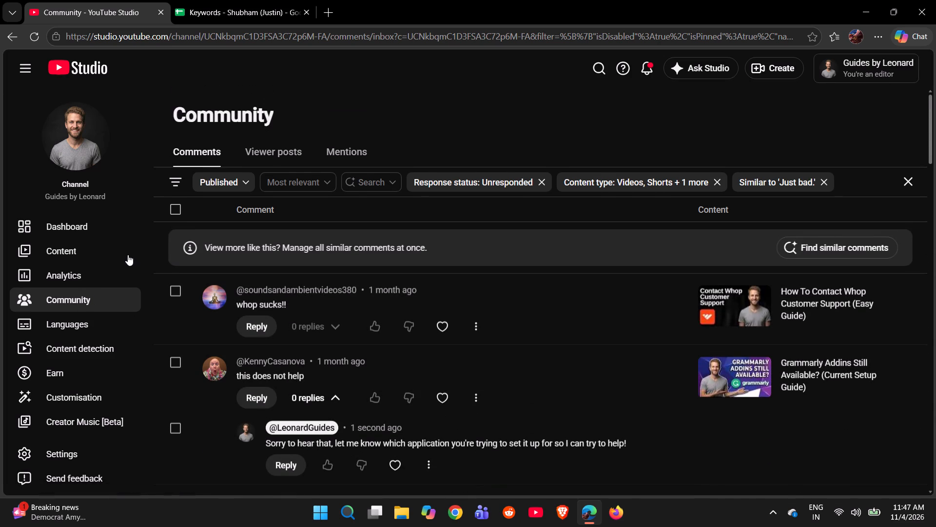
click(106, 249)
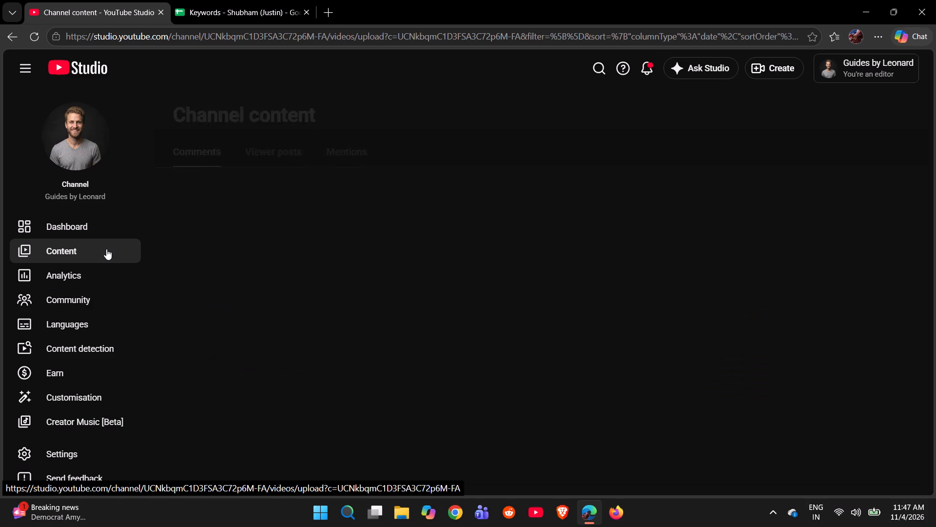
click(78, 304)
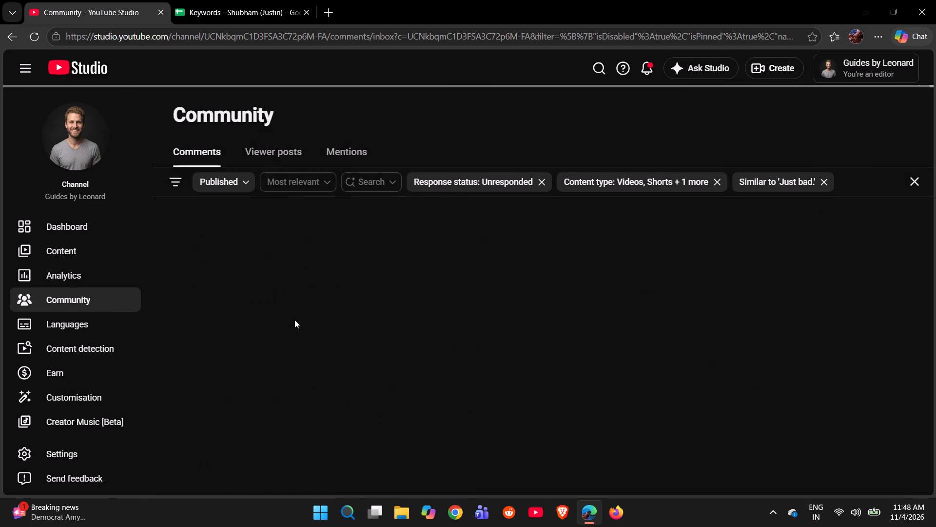
Reply to the multi-line highlighting question on the Illustrator video with the suggested answer about applying individual highlight effects to each line of text.
scroll(294, 320, up, 1)
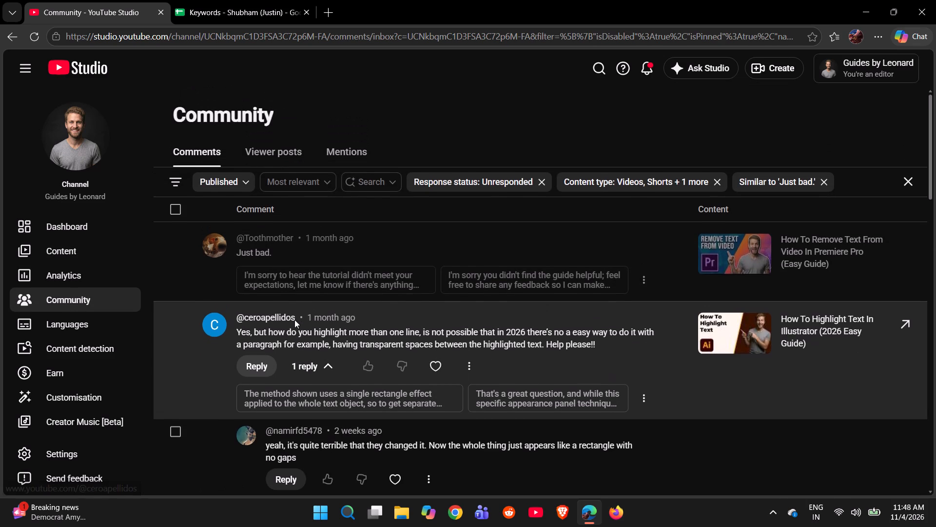
scroll(294, 320, down, 1)
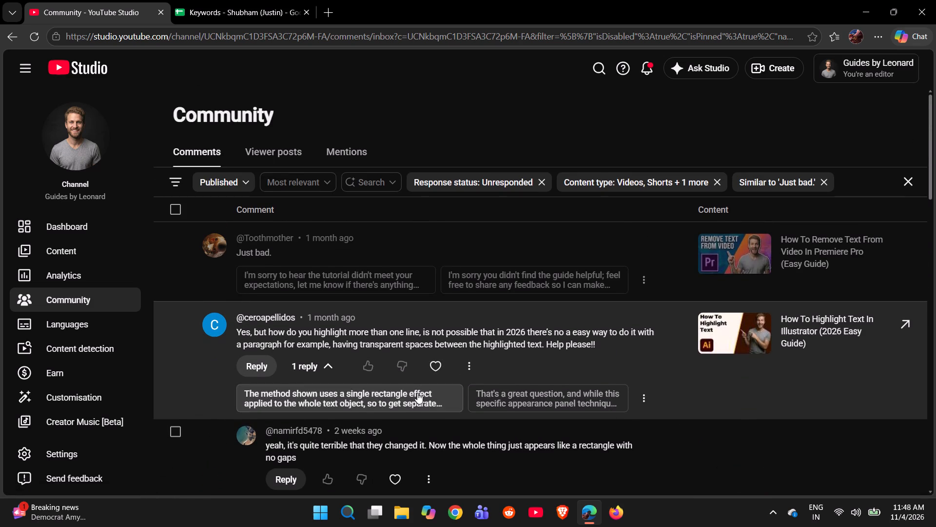
click(417, 393)
click(583, 458)
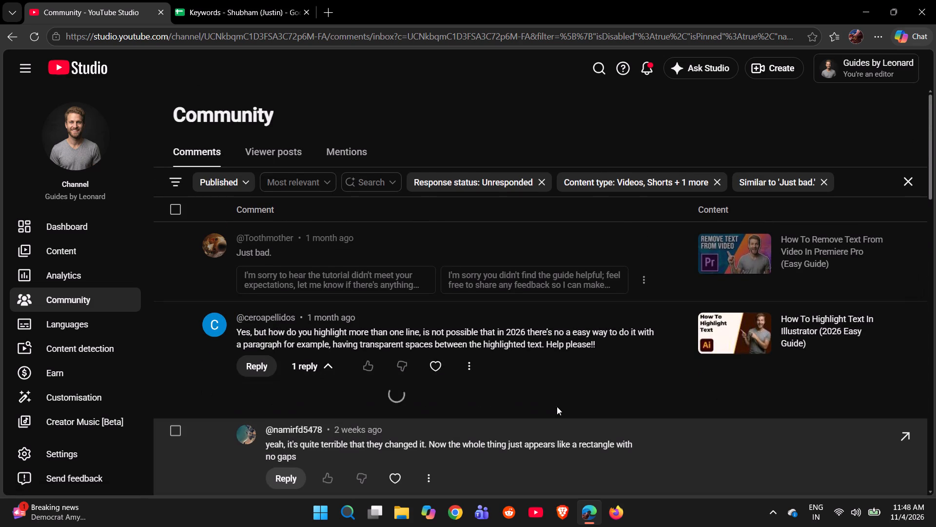
Answer the mp3-to-wav comment on the Premiere Pro file-opening video with "Glad that changing the extension worked for you, thanks for watching!".
scroll(556, 403, down, 5)
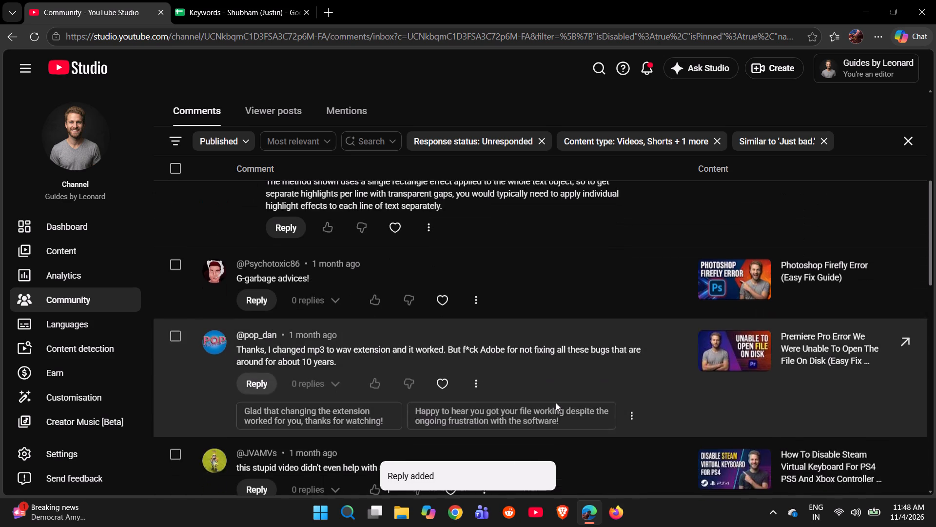
scroll(556, 403, down, 1)
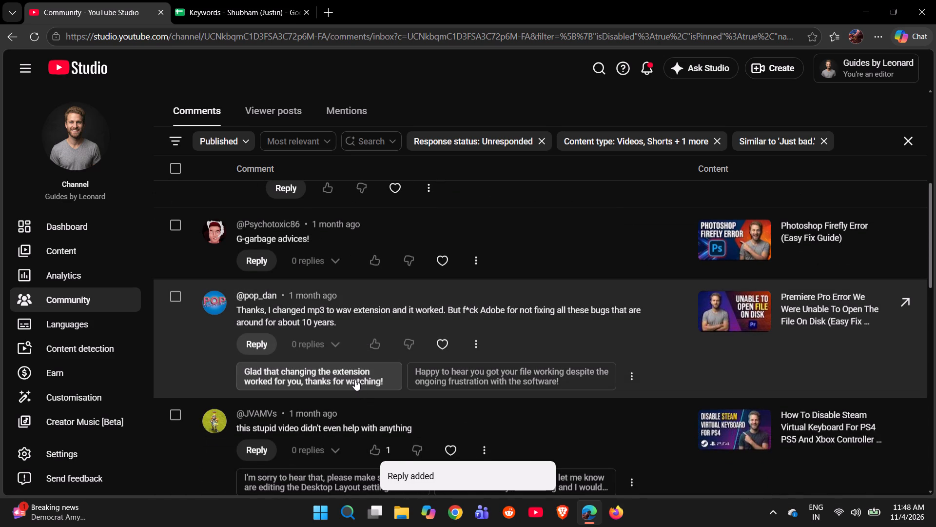
click(355, 380)
click(564, 418)
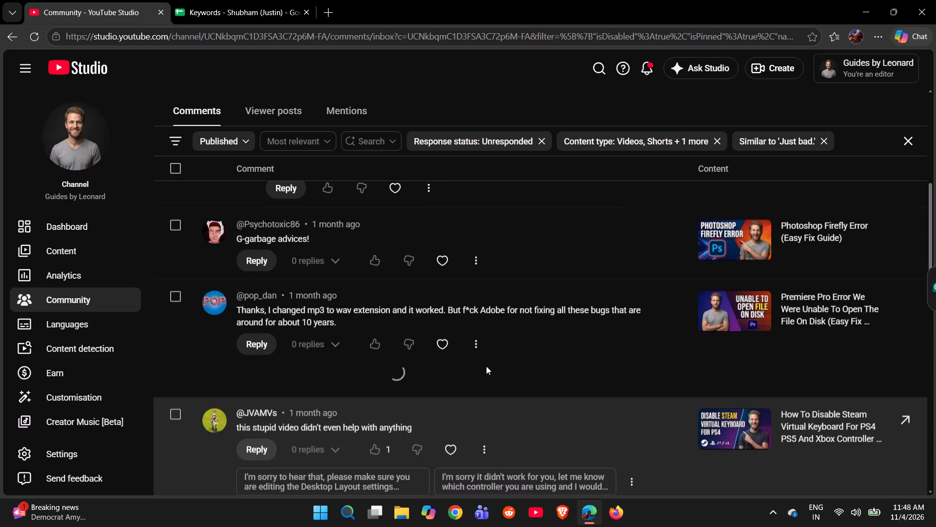
Remove the "this stupid video didn't even help with anything" comment on the Steam virtual keyboard video.
scroll(486, 367, down, 1)
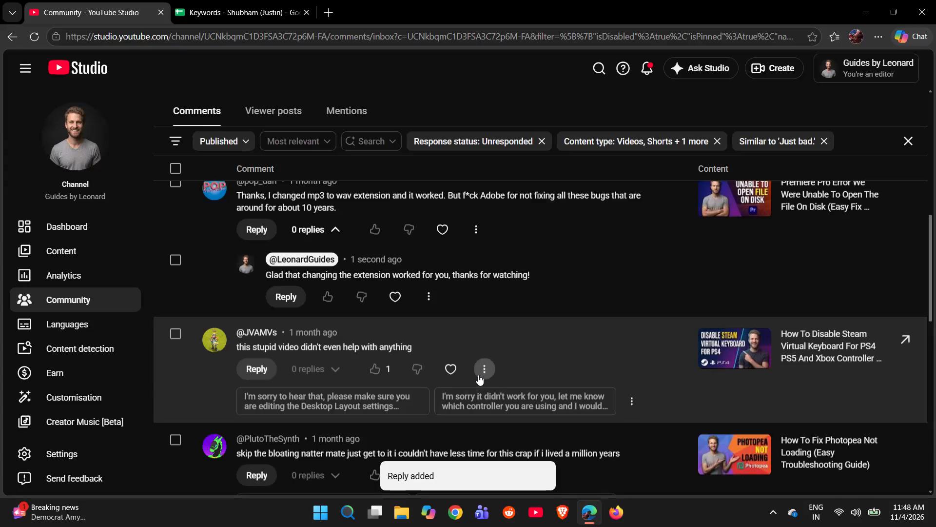
click(478, 375)
click(521, 234)
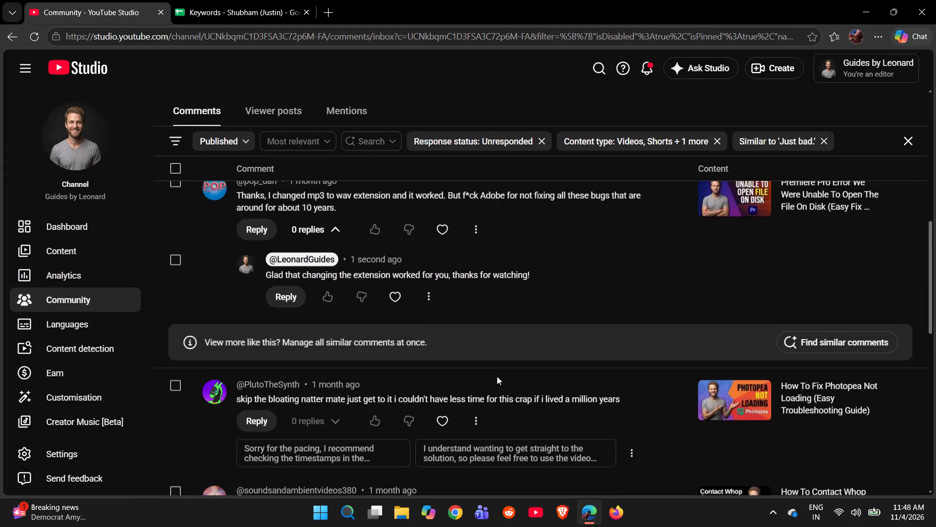
Reply to the pacing complaint on the Photopea Not Loading video with the suggested answer about using the video timestamps to skip ahead.
scroll(497, 376, down, 1)
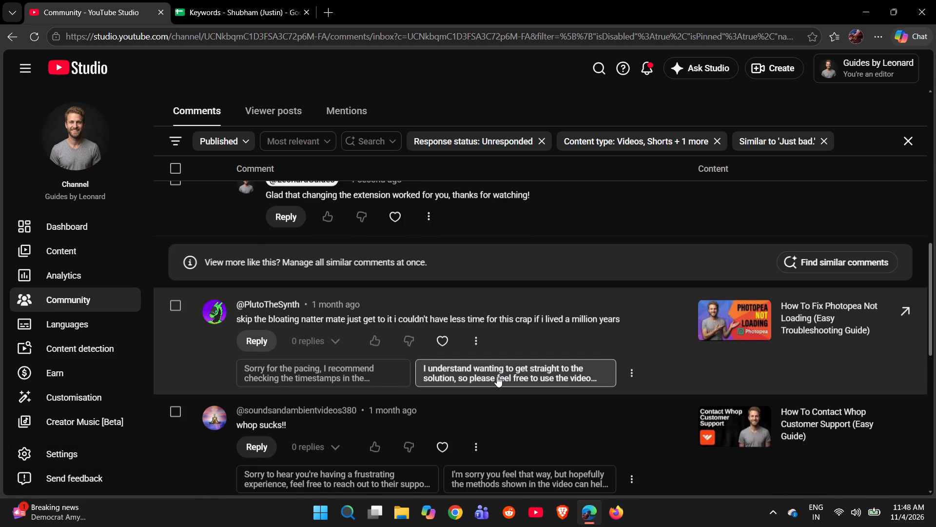
click(497, 376)
click(555, 423)
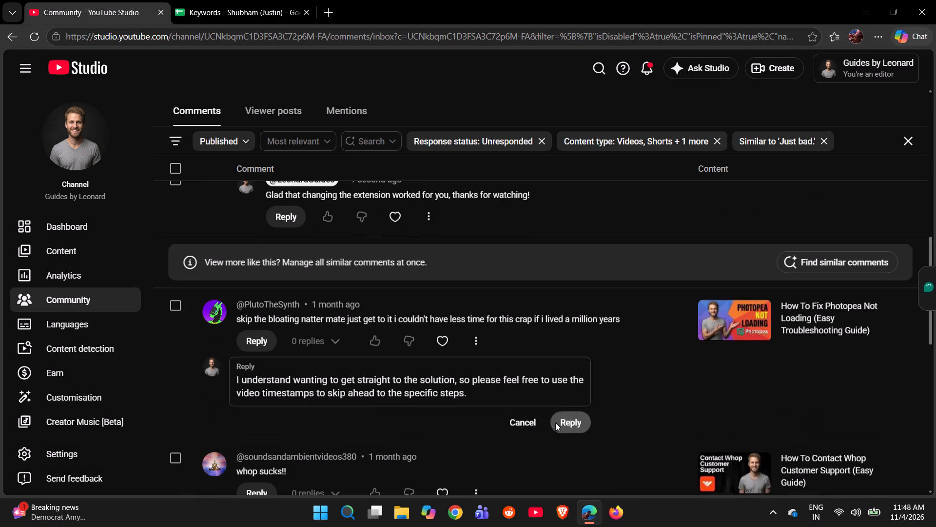
Answer "whop sucks!!" on the Whop customer support video with the suggested apology and advice to reach out to their support team directly.
scroll(527, 350, down, 1)
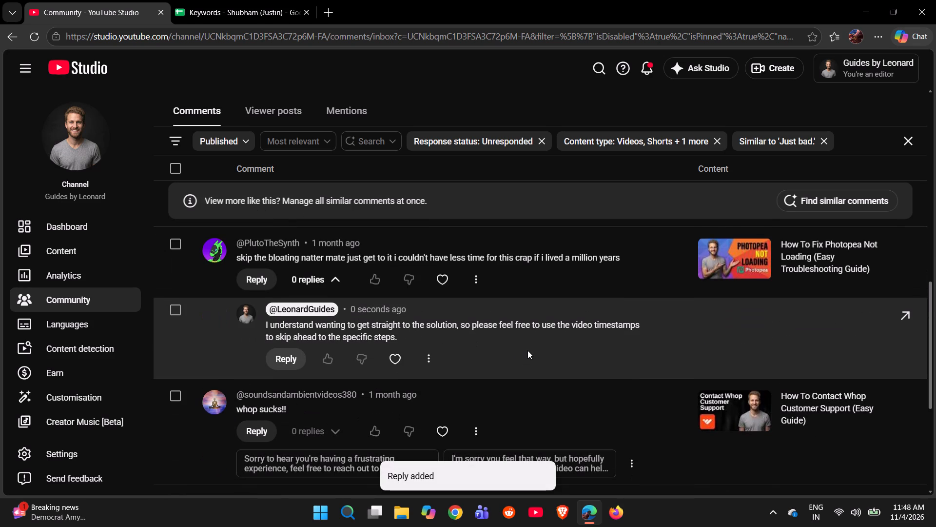
scroll(500, 361, down, 1)
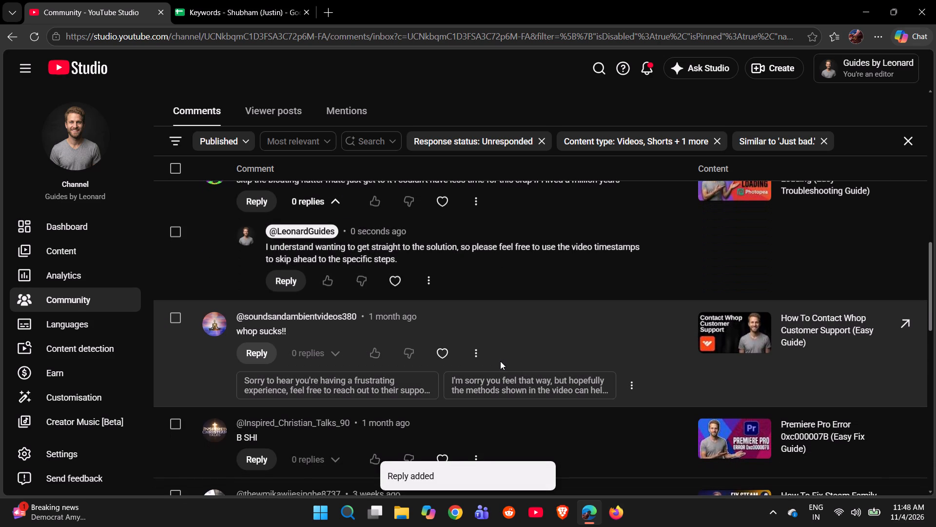
click(411, 390)
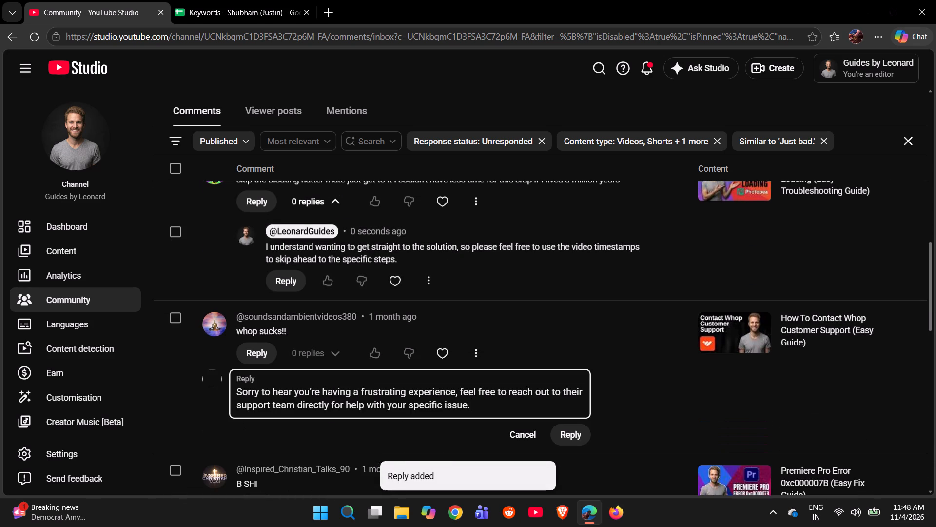
click(559, 438)
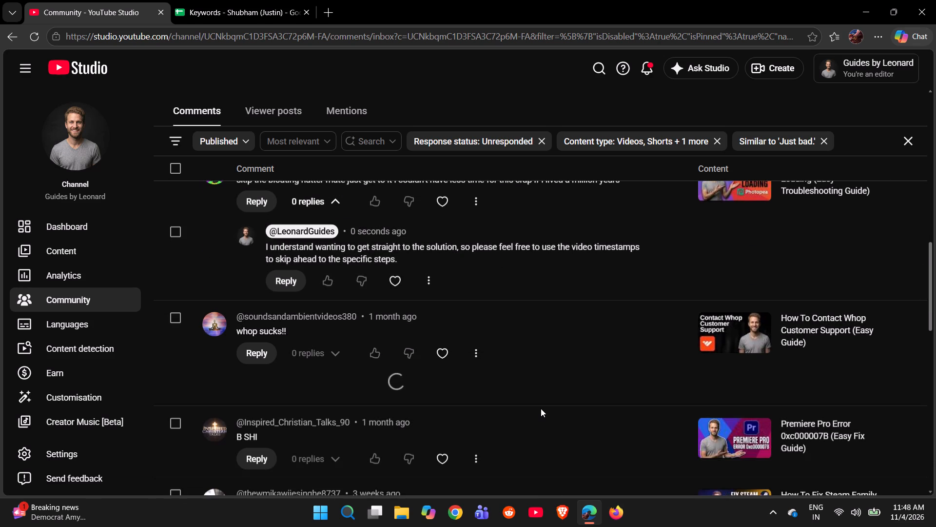
Answer the "Whop is a nightmare for support" comment with the suggested reply acknowledging the difficult time and appreciating the shared support experience.
scroll(541, 408, down, 4)
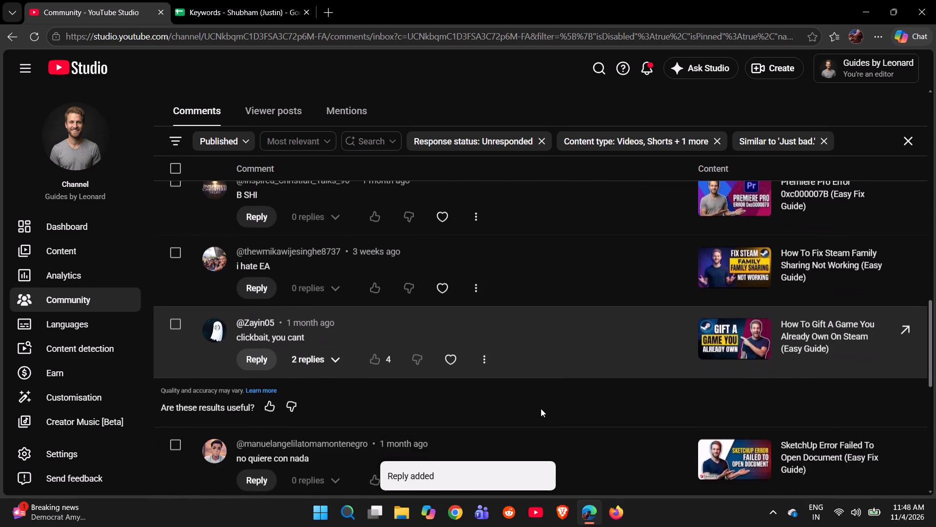
scroll(541, 408, down, 4)
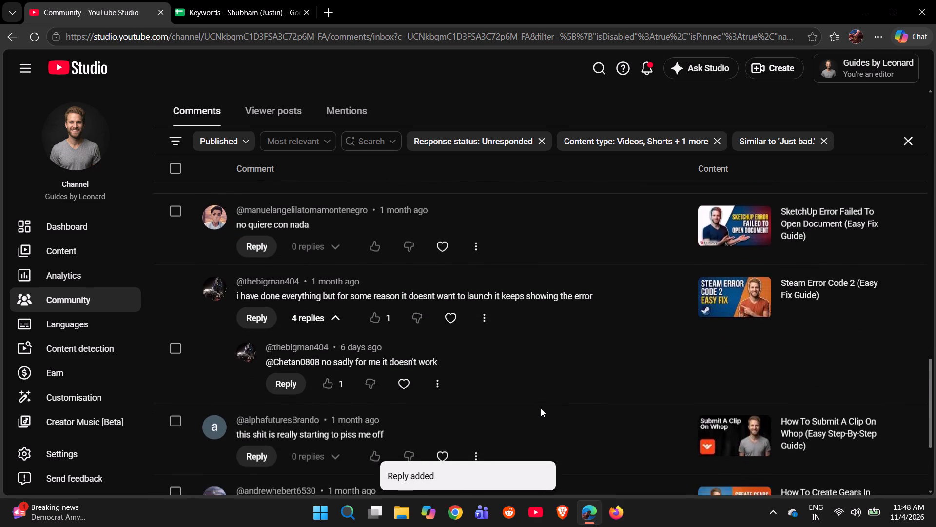
scroll(541, 408, down, 1)
scroll(541, 408, up, 1)
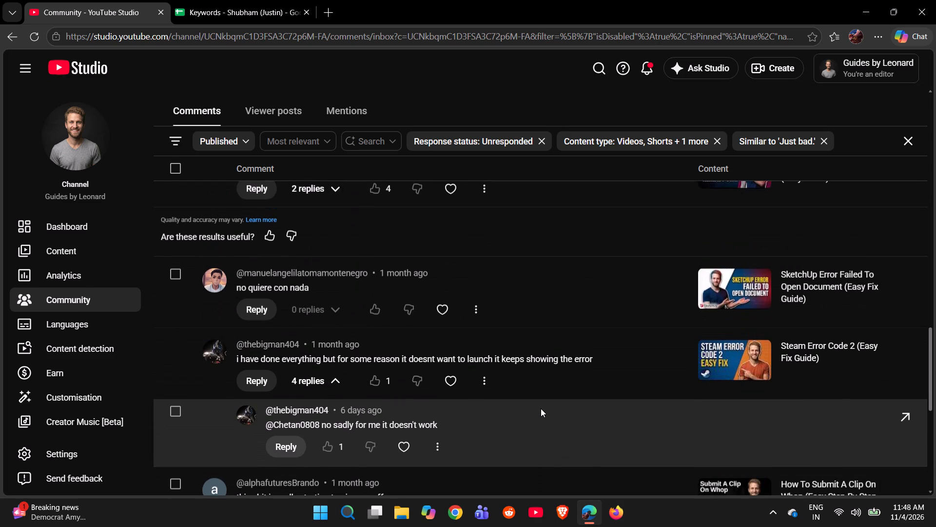
scroll(541, 408, up, 2)
scroll(541, 408, down, 2)
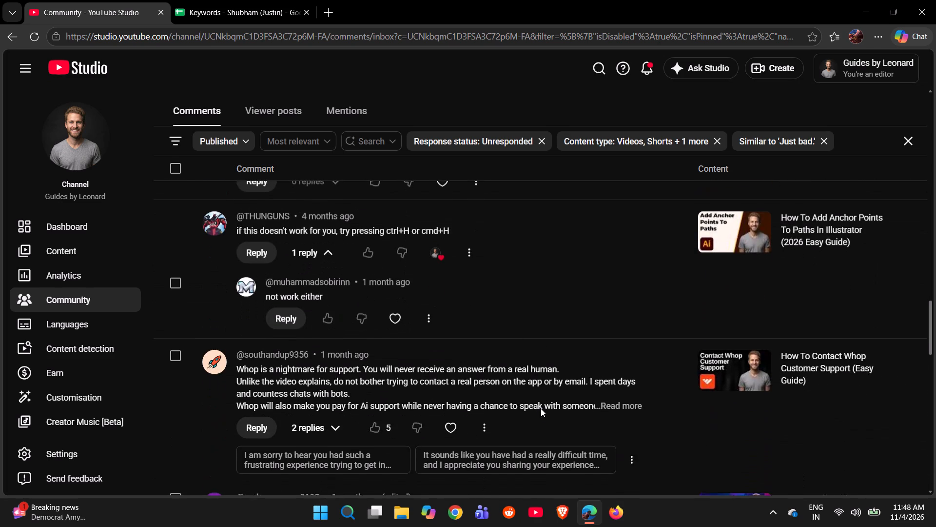
scroll(541, 408, down, 1)
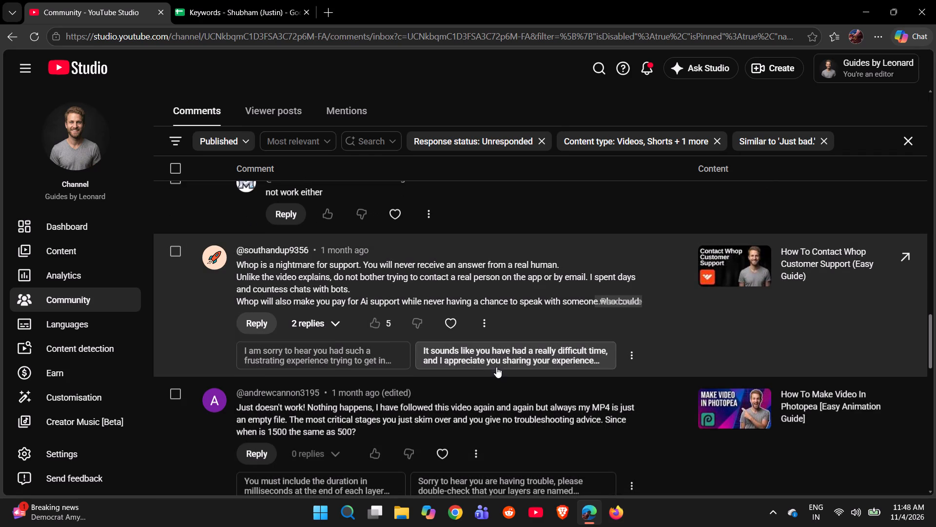
click(500, 364)
click(573, 405)
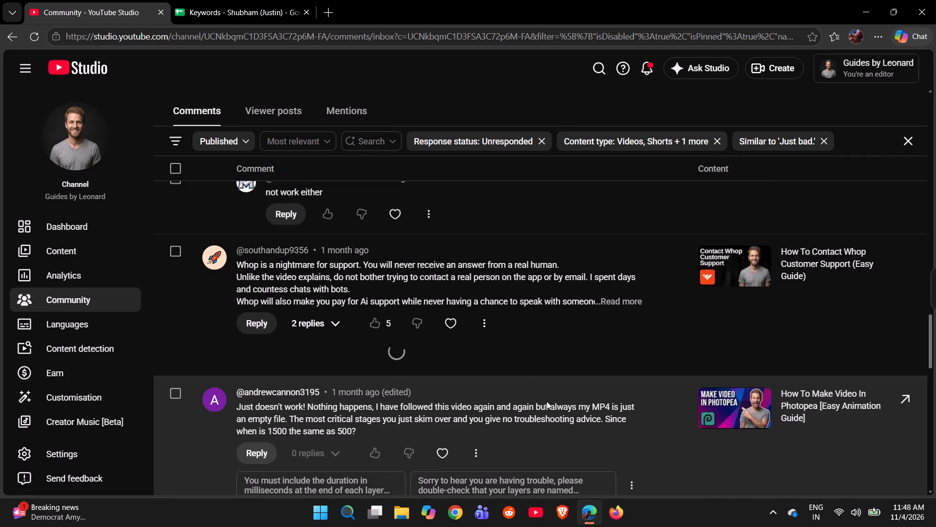
Reply to the empty MP4 complaint on the Photopea video with the suggestion to end each layer name with a millisecond duration, like "_500" or "_1500".
scroll(546, 401, down, 2)
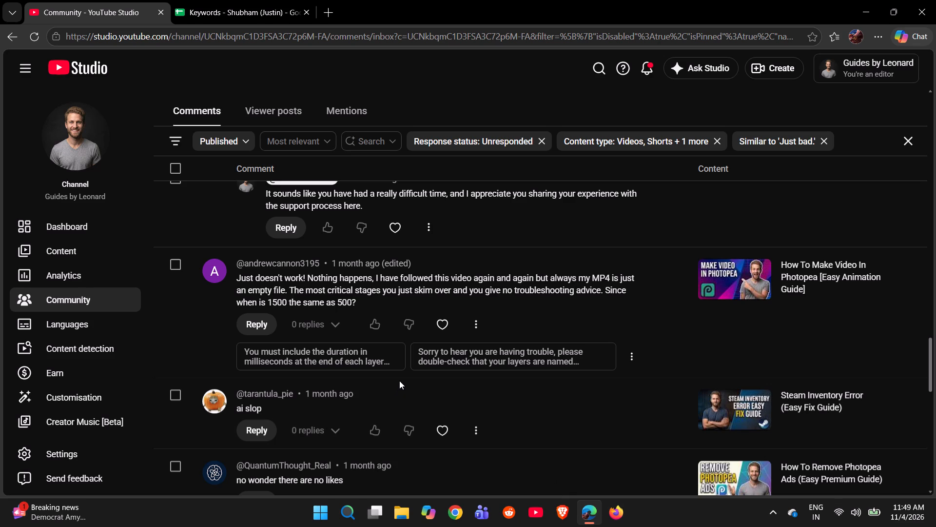
click(365, 368)
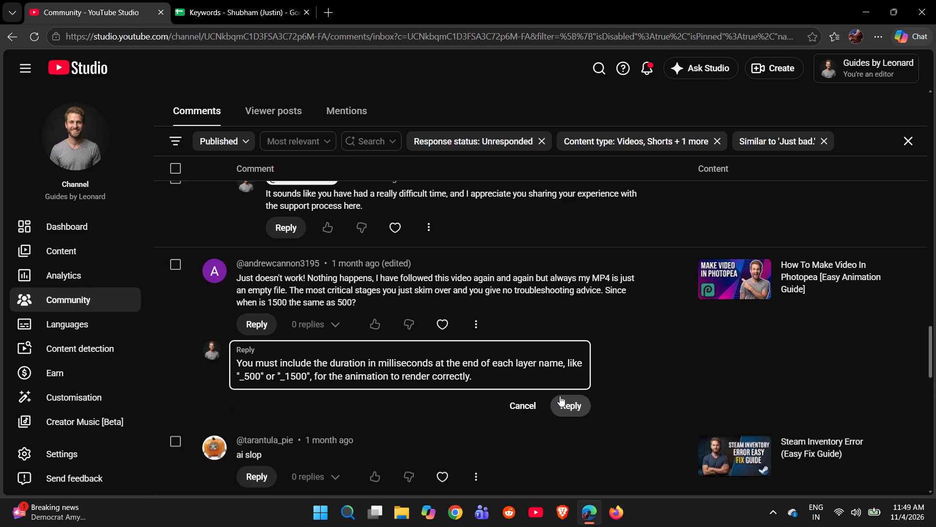
click(562, 412)
Answer "no wonder there are no likes" with "Sorry to hear the guide wasn't helpful for you, let me know if there's anything I can improve!".
scroll(554, 408, down, 1)
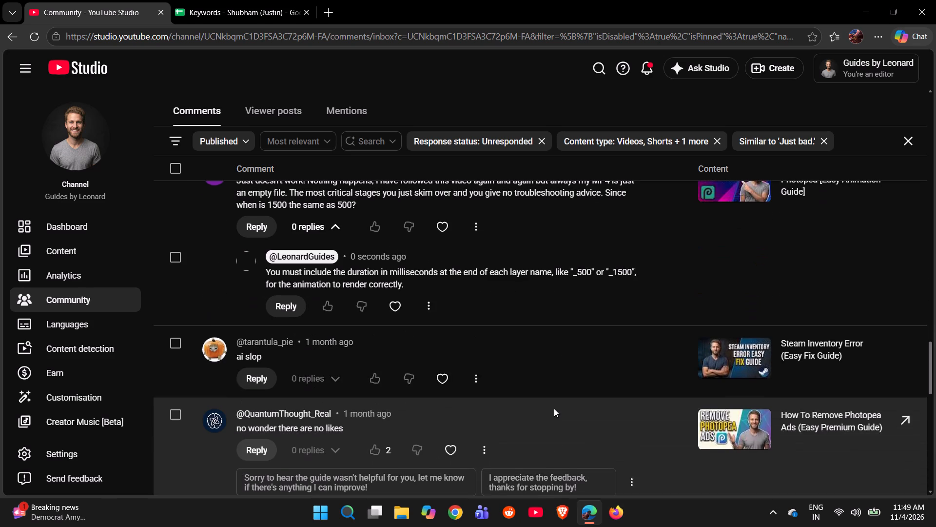
scroll(554, 408, down, 2)
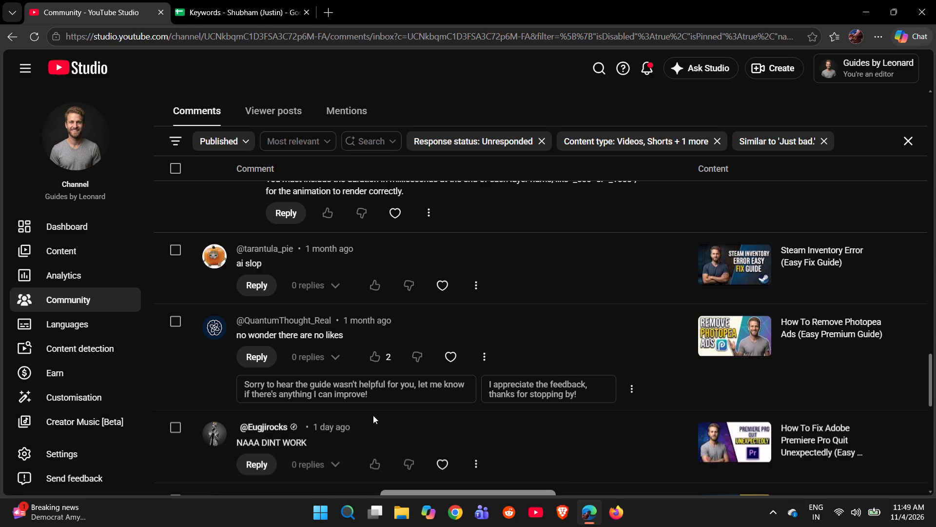
click(379, 397)
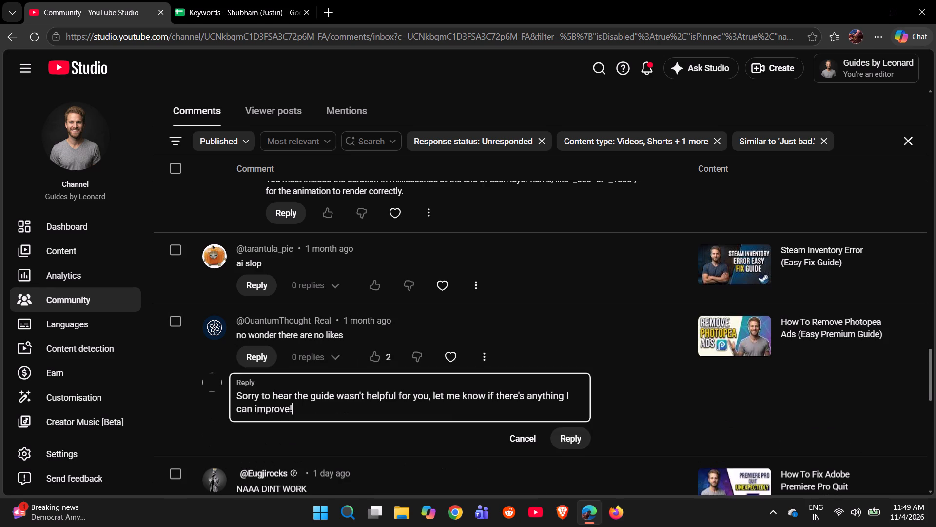
click(575, 447)
Answer "idk why but even doing all that it still doesnt work" on the Steam microphone video with the suggested reply about selecting the microphone in settings.
scroll(516, 421, down, 1)
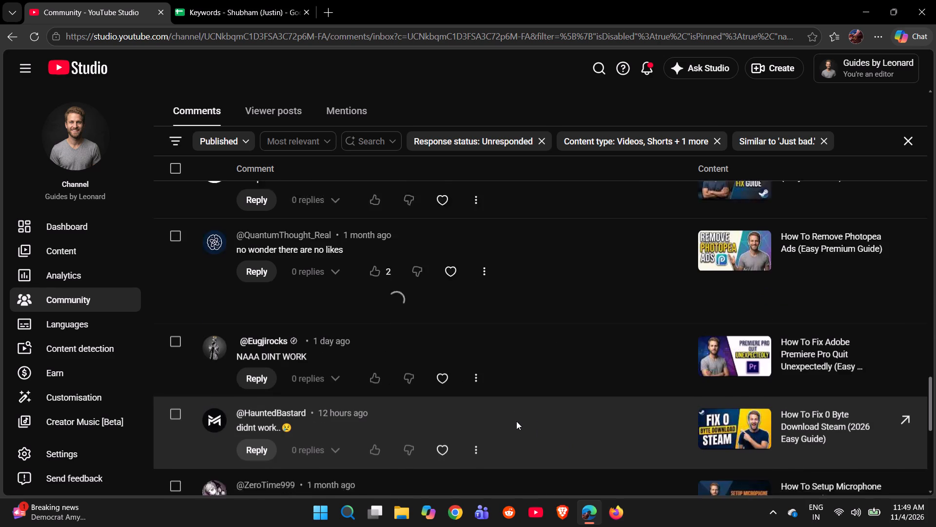
scroll(516, 421, down, 2)
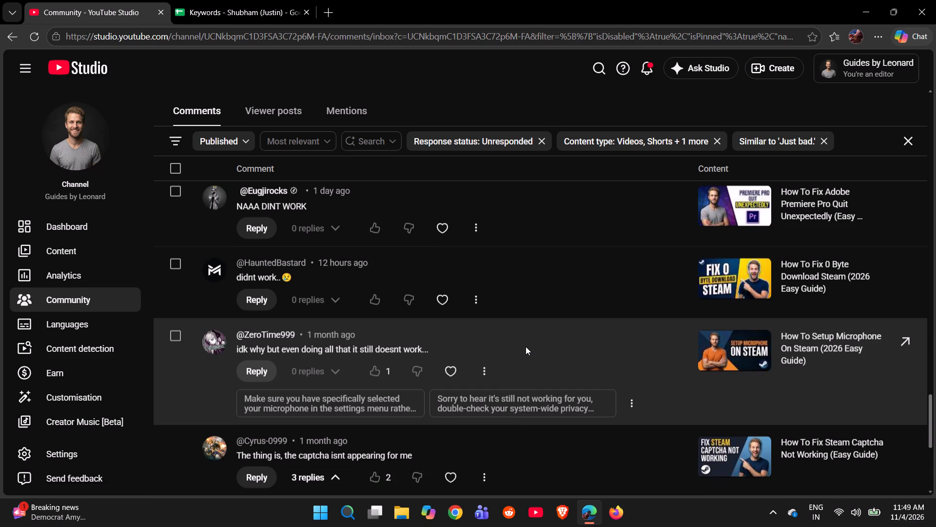
click(383, 412)
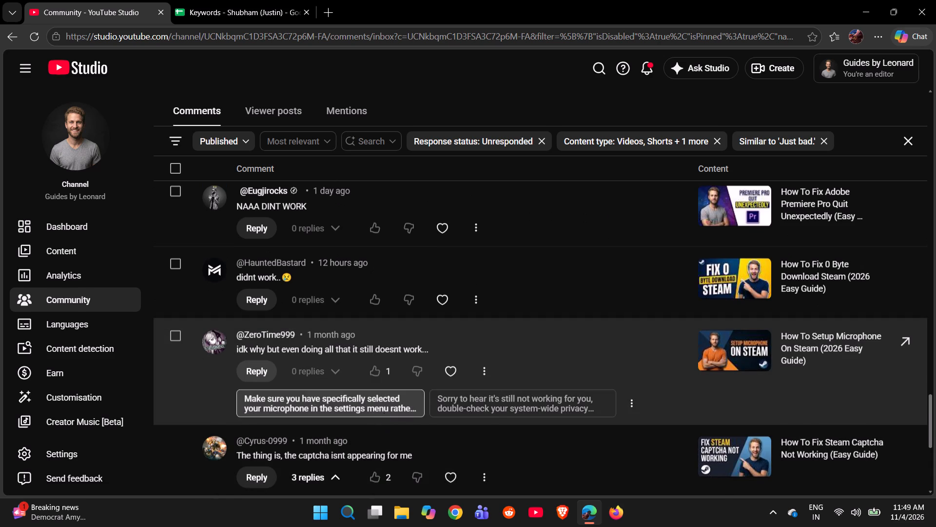
click(563, 448)
Reload the comment list by switching to the channel analytics and returning to the Community page.
scroll(504, 386, down, 1)
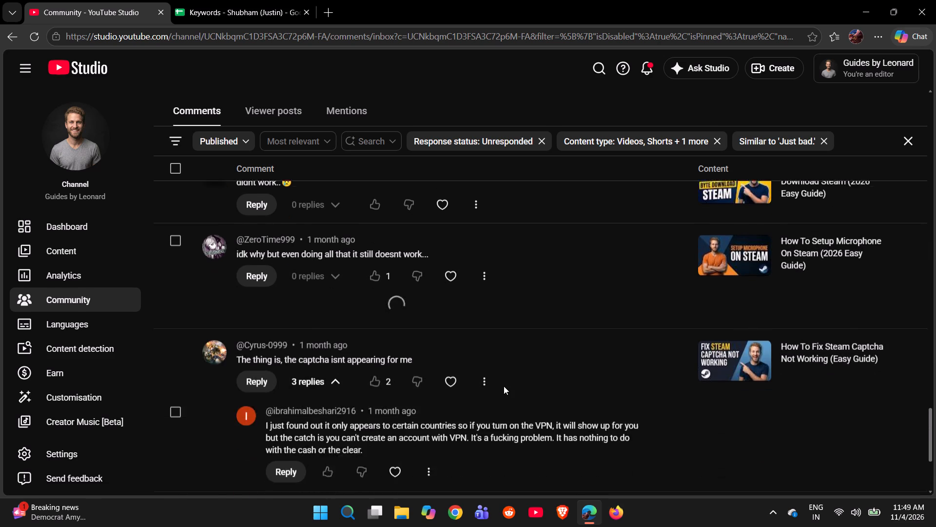
scroll(504, 386, down, 5)
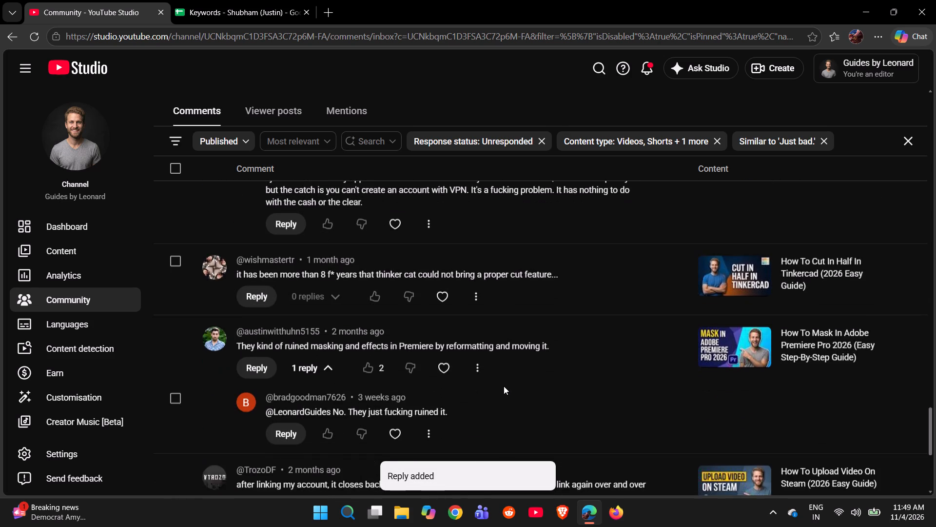
scroll(504, 386, down, 2)
click(79, 270)
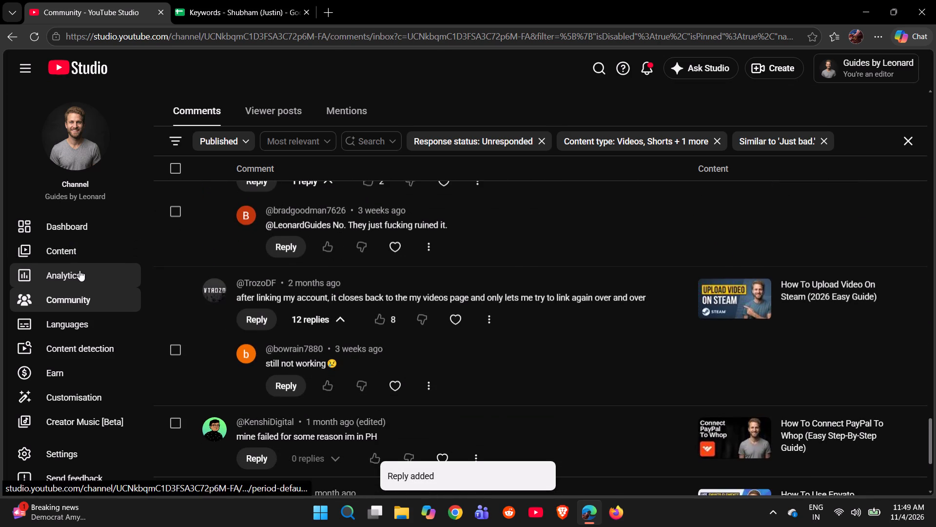
click(74, 293)
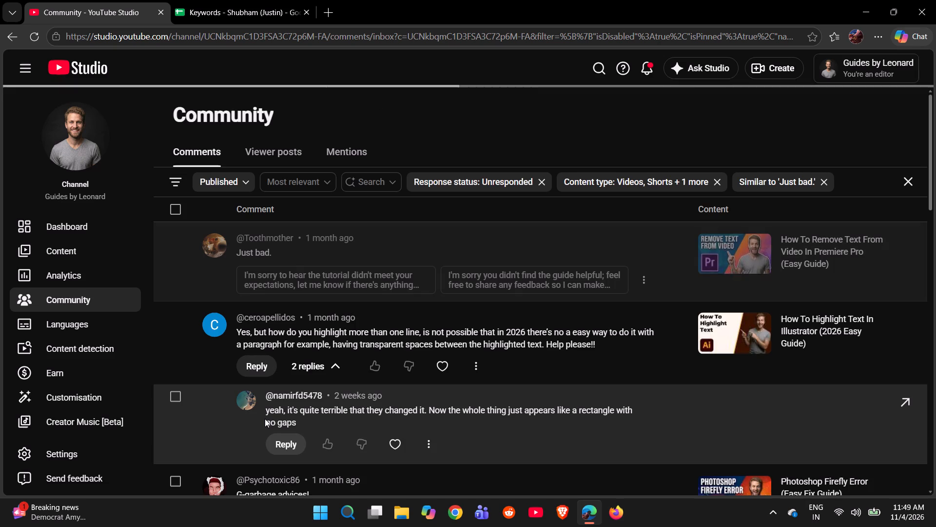
Look through the reloaded comments similar to "Just bad." for ones that still need a reply.
scroll(366, 374, down, 20)
scroll(366, 374, down, 8)
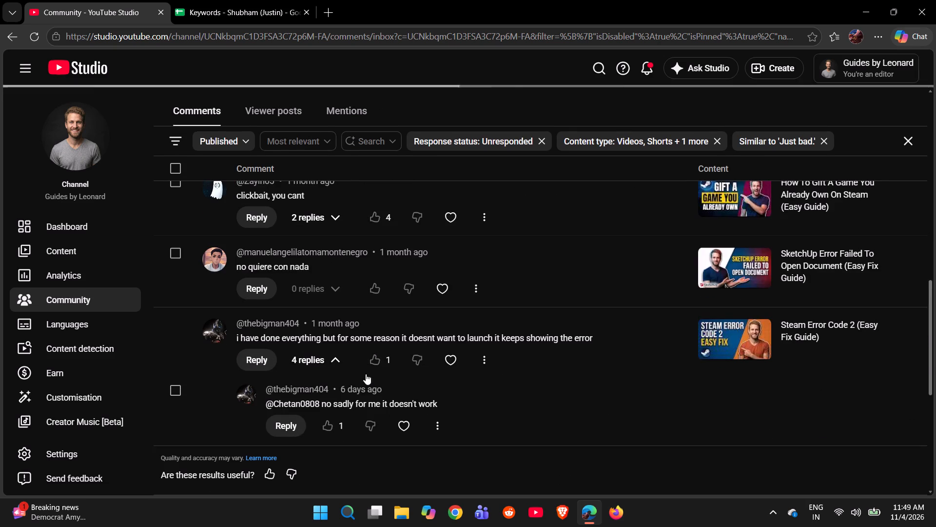
scroll(366, 374, down, 20)
scroll(366, 374, down, 18)
scroll(366, 374, down, 6)
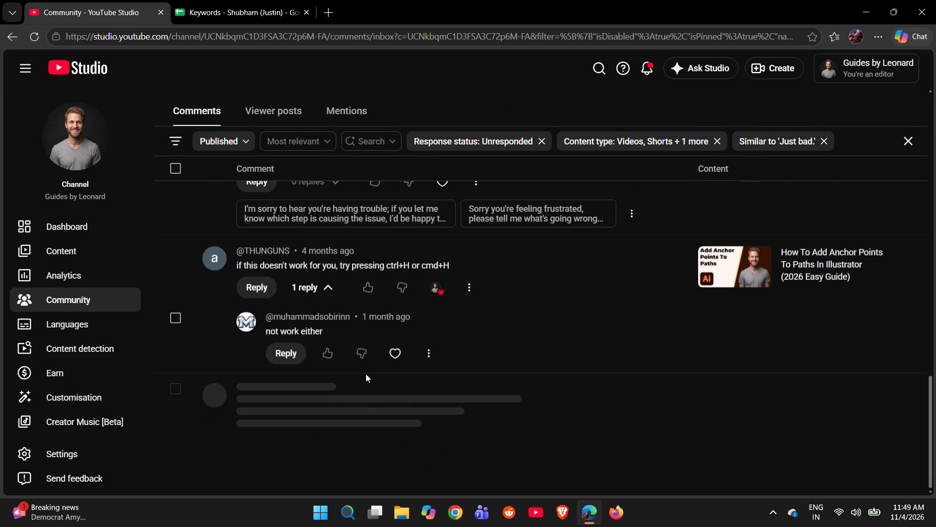
scroll(366, 374, down, 13)
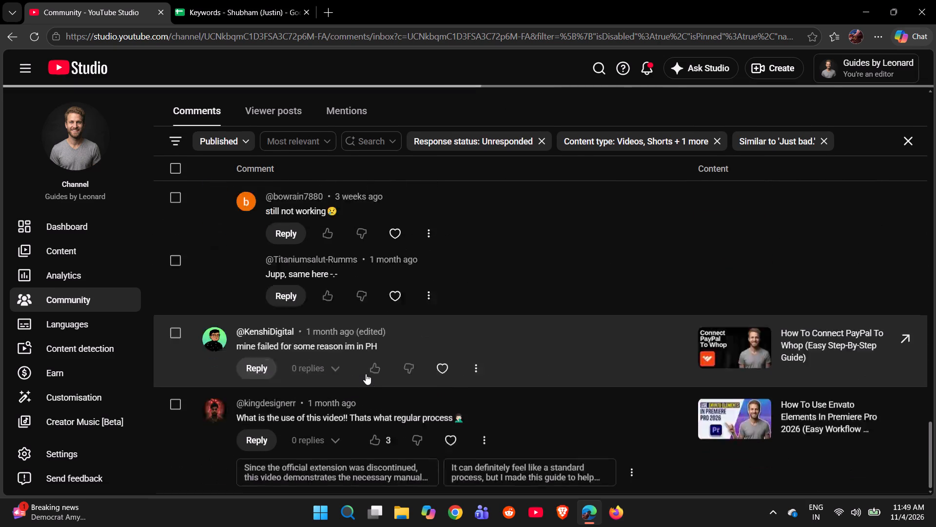
scroll(366, 374, down, 6)
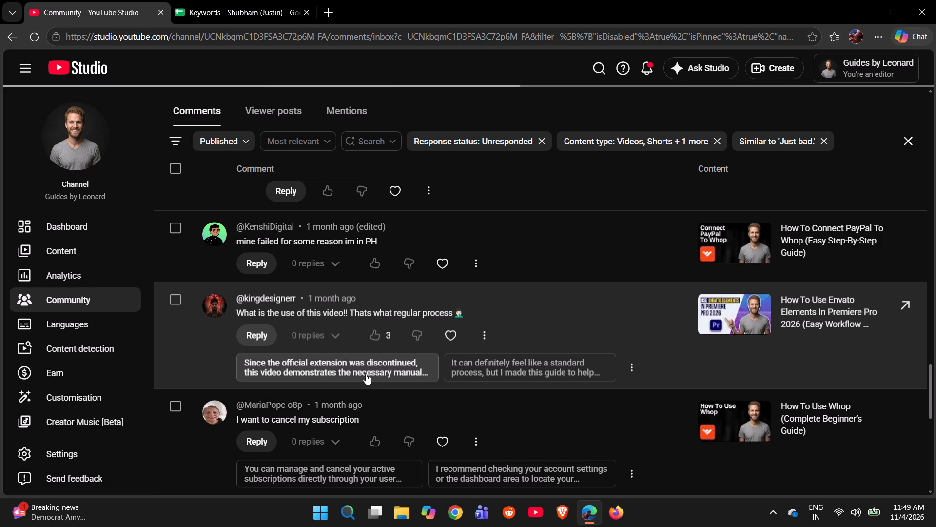